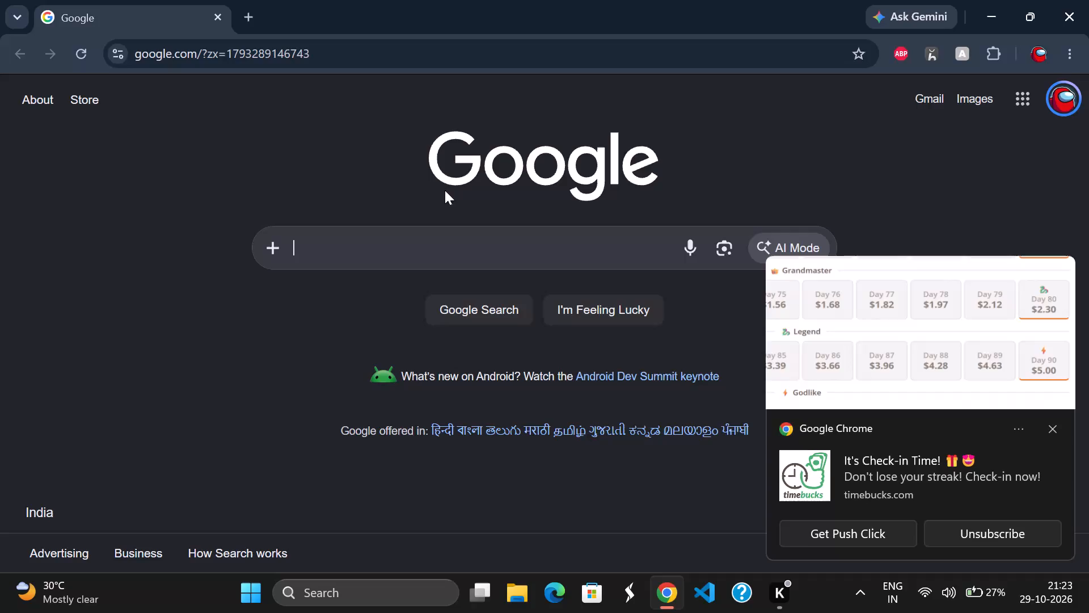
Enter "what" as the query in the Google search box.
left_click(356, 257)
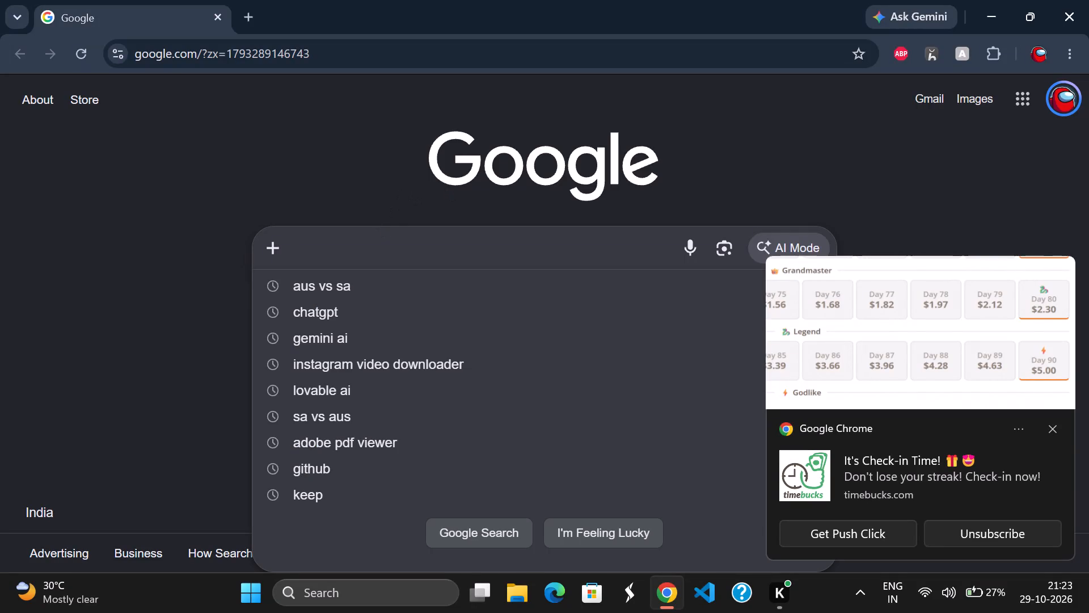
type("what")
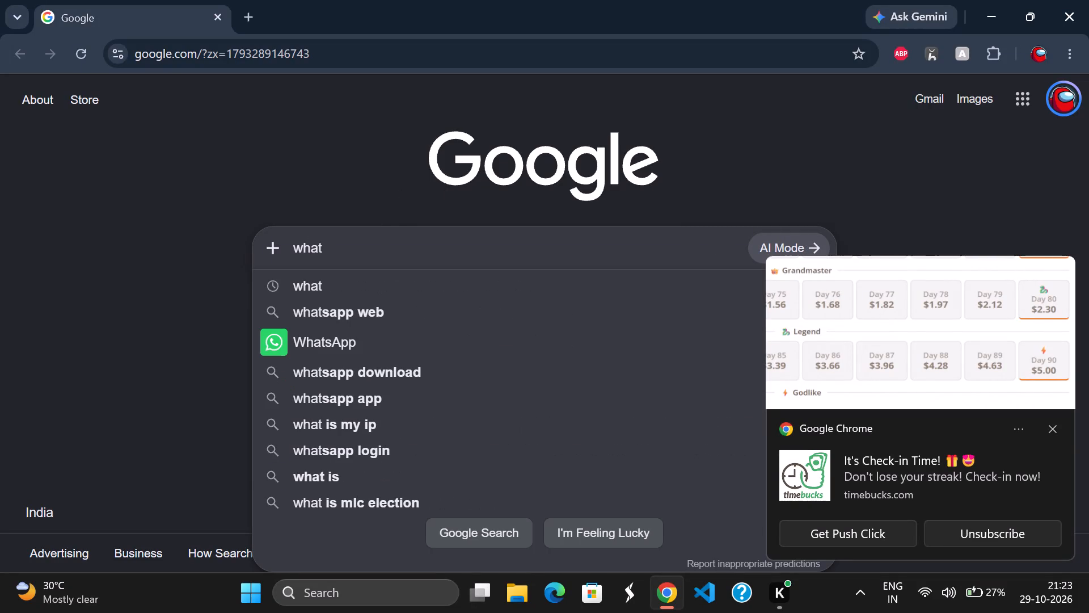
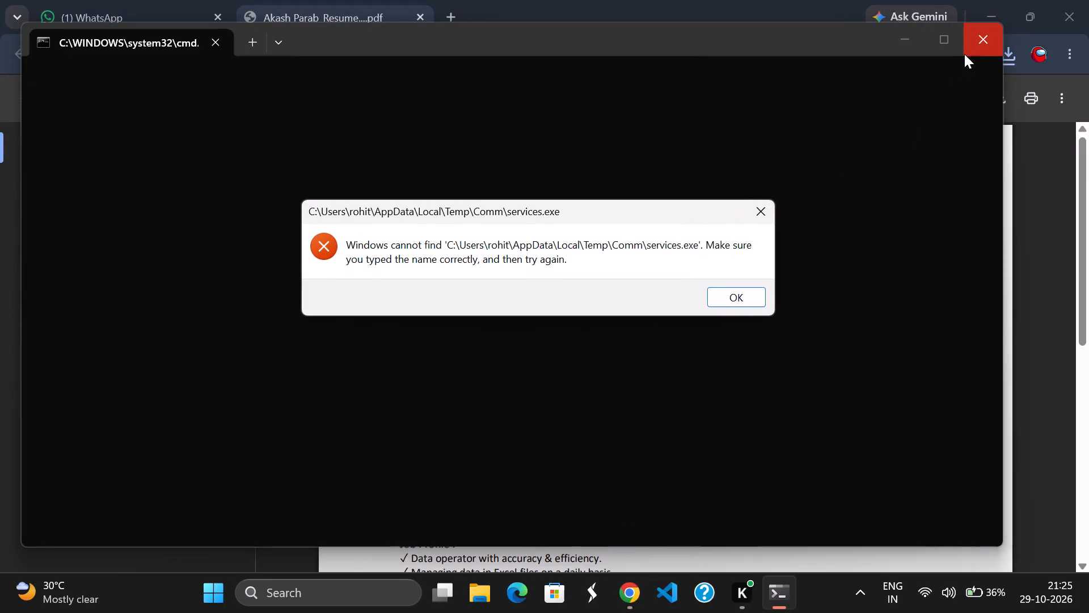
Close the command prompt window covering the browser.
left_click(980, 44)
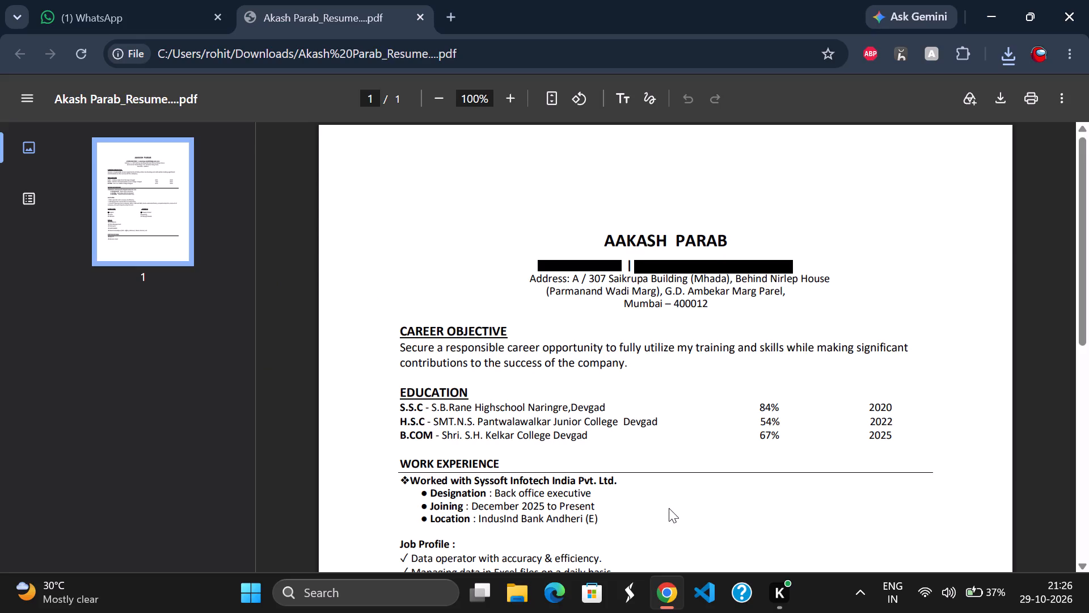
Read through the resume PDF from its heading down to the Certifications section.
key("Down")
key("Down")
key("Down")
key("Down")
key("Down")
key("Down")
key("Down")
left_click(1081, 334)
left_click_drag(1081, 334, 1088, 330)
key("Down")
key("Down")
key("Down")
left_click(1088, 330)
key("Down")
scroll(1056, 276, "down", 1)
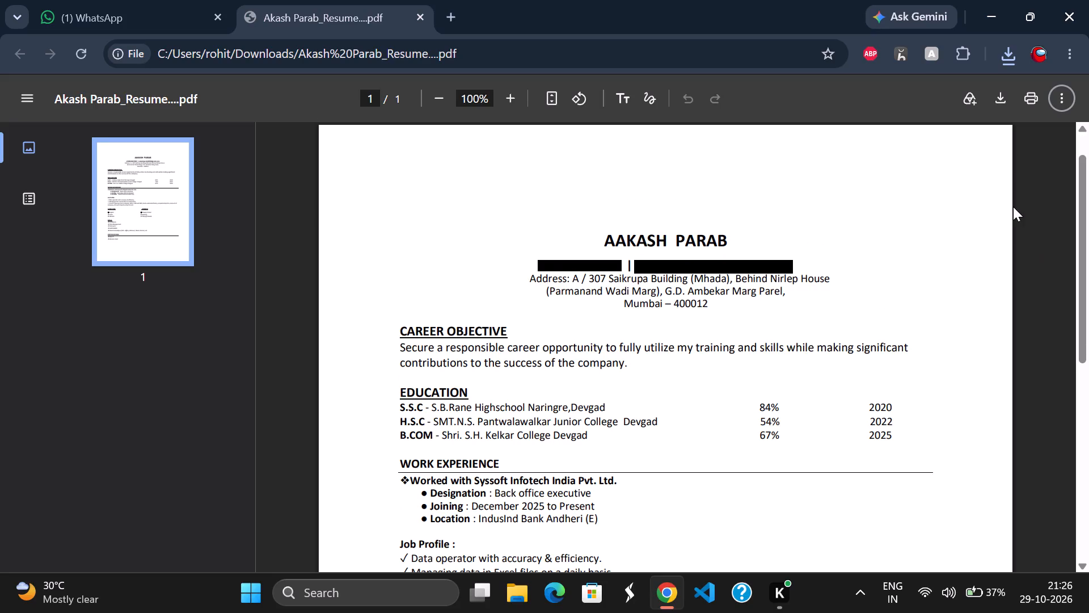
left_click(1077, 360)
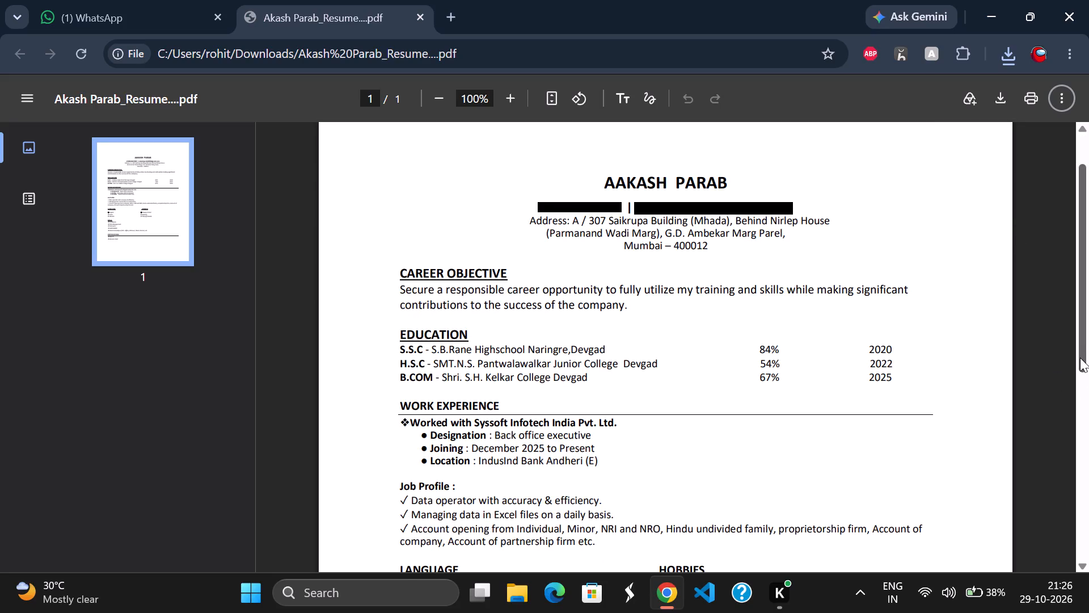
triple_click(1078, 358)
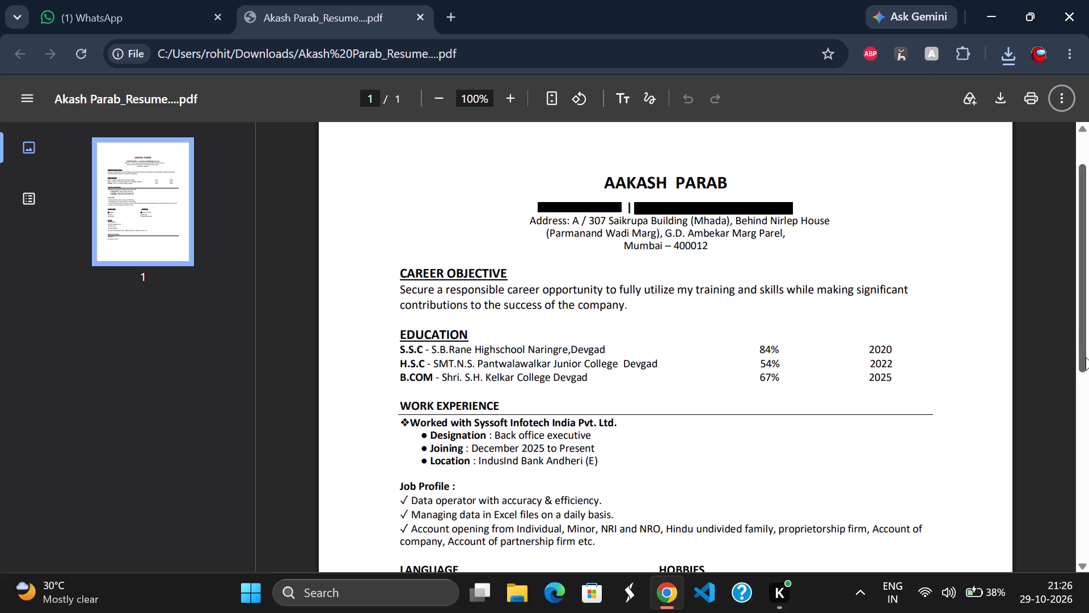
triple_click(1086, 357)
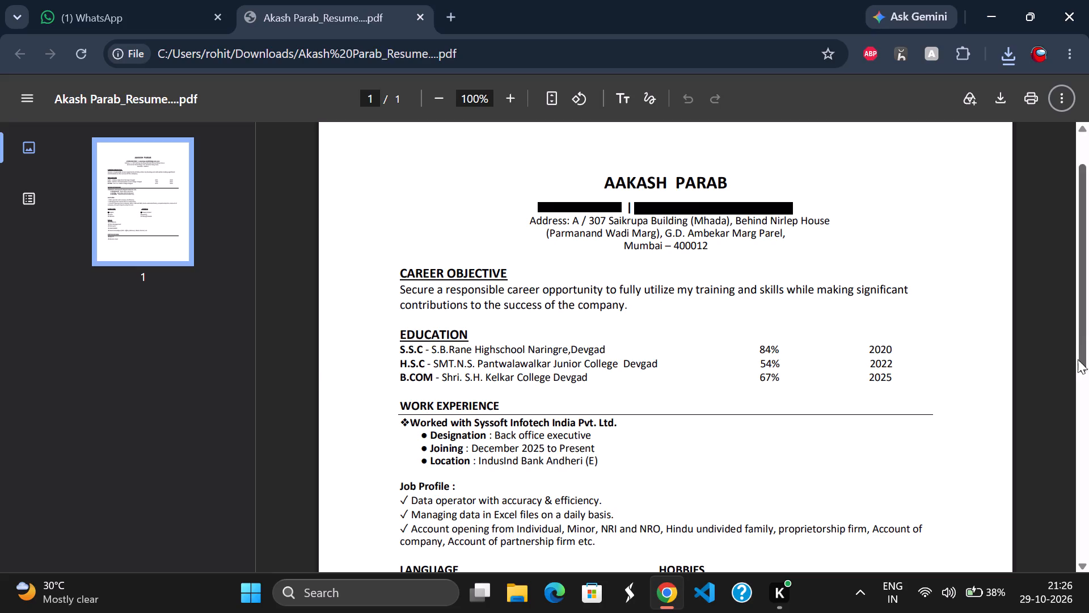
triple_click(1079, 362)
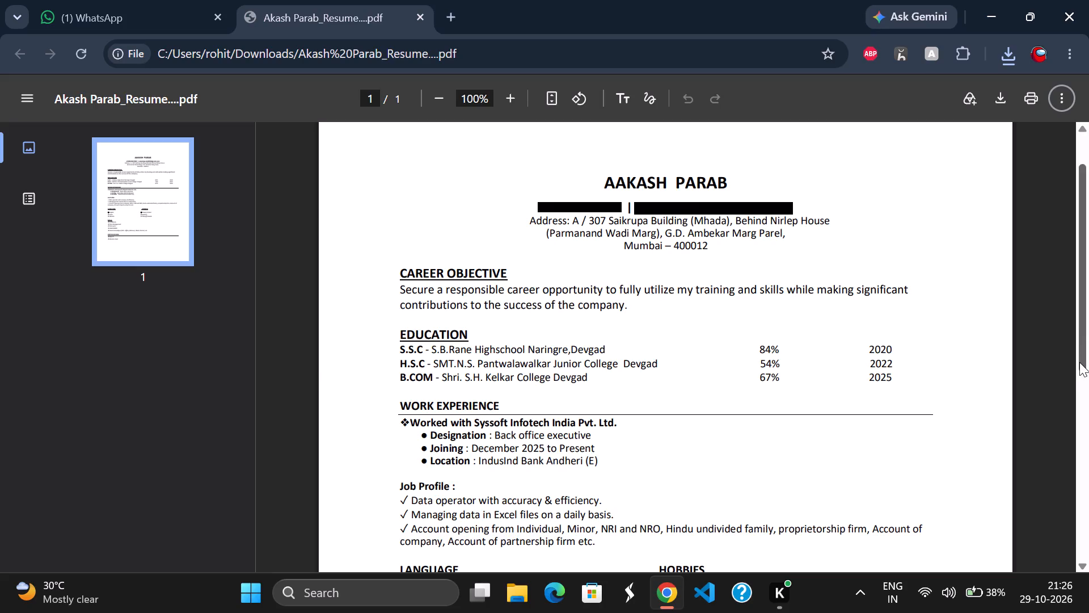
double_click(1079, 362)
key("Down")
key("Down")
key("Down")
key("Down")
key("Down")
key("Down")
key("Down")
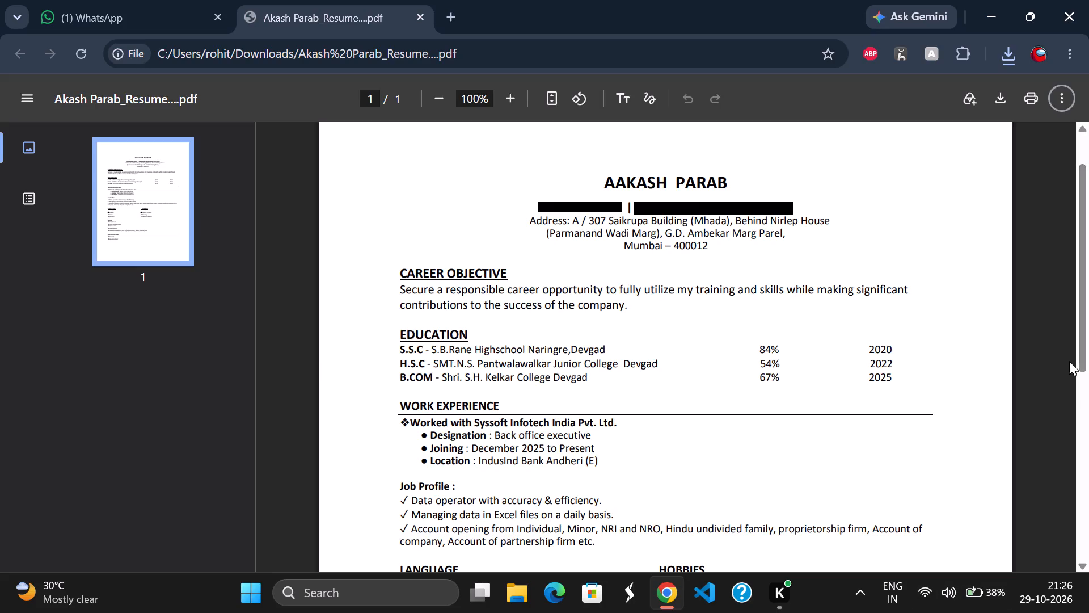
triple_click(1080, 566)
triple_click(1080, 566)
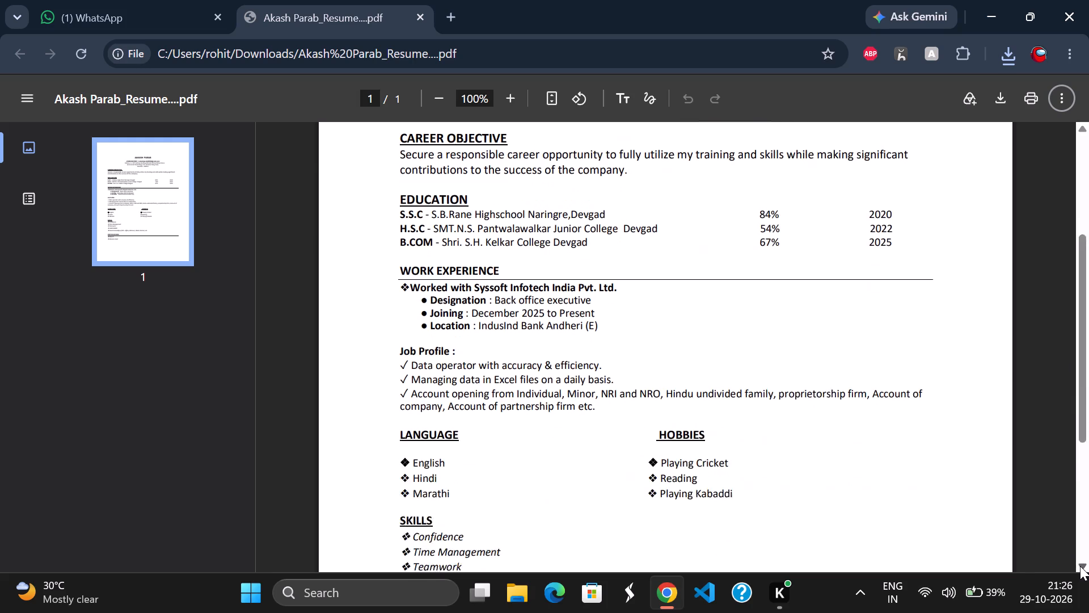
double_click(1080, 566)
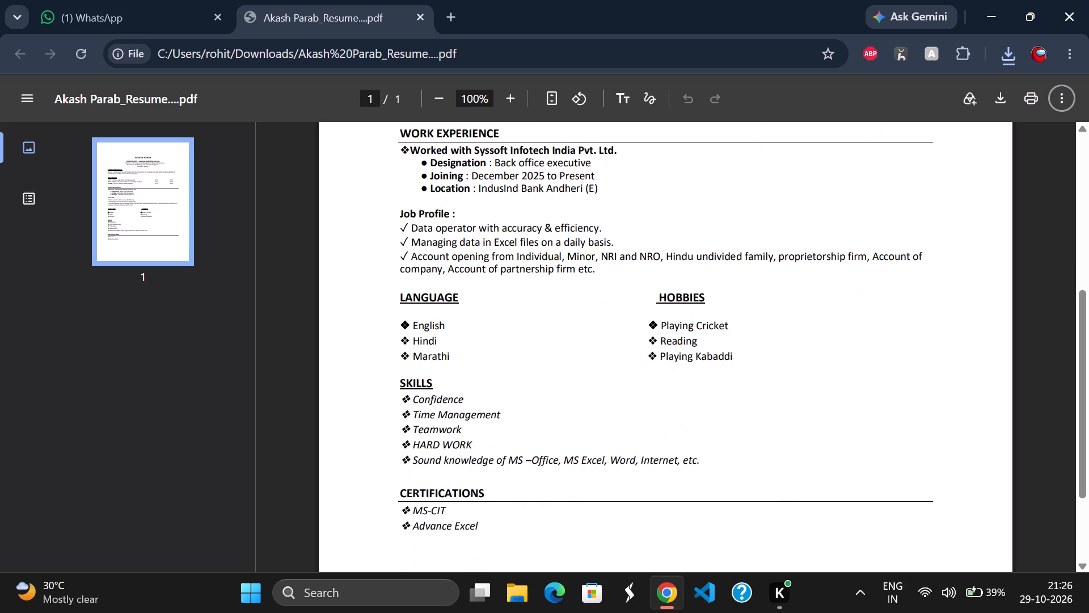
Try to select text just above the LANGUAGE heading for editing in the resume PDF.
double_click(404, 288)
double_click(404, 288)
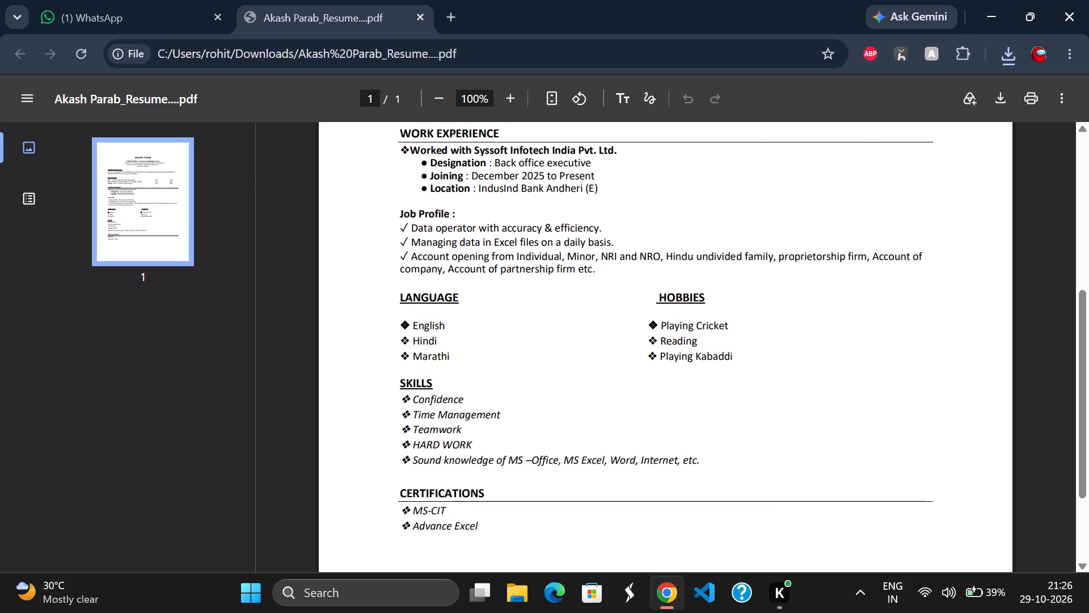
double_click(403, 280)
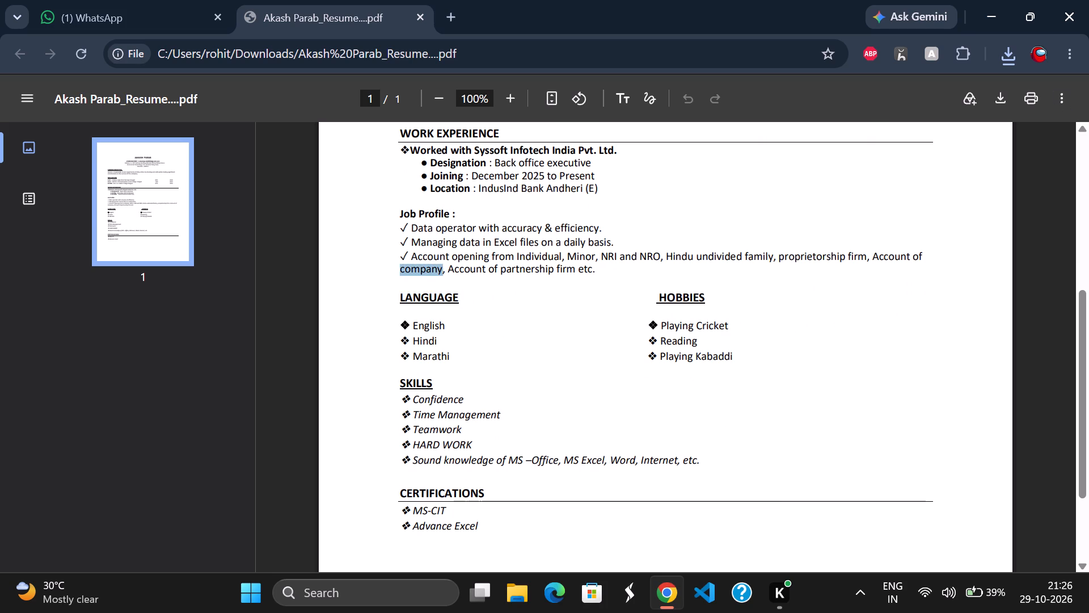
Check the resume PDF's document outline and return to the page thumbnails.
left_click(28, 102)
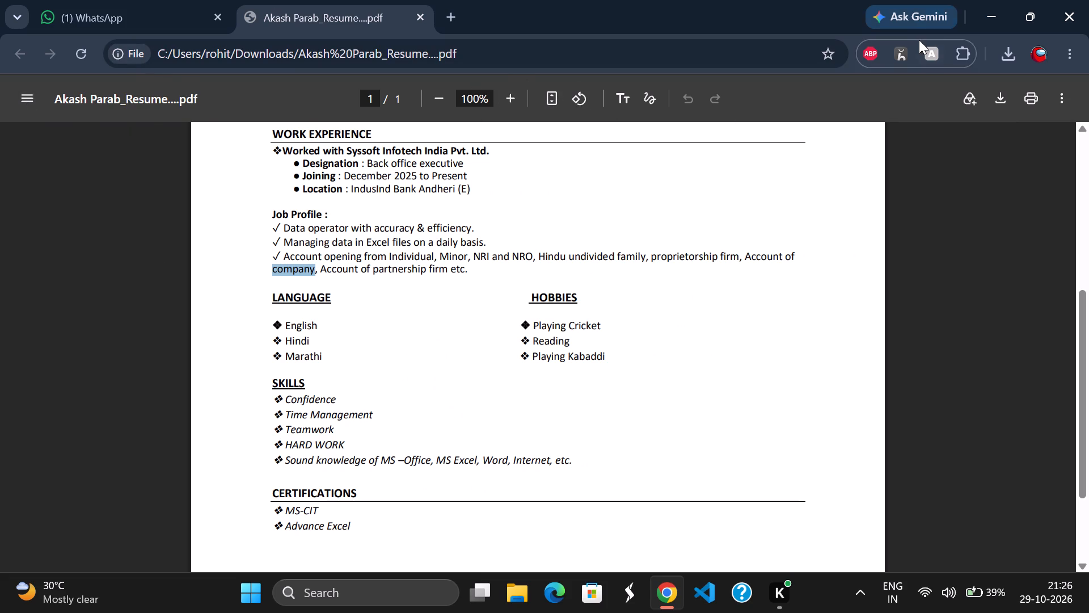
left_click(25, 117)
left_click(25, 103)
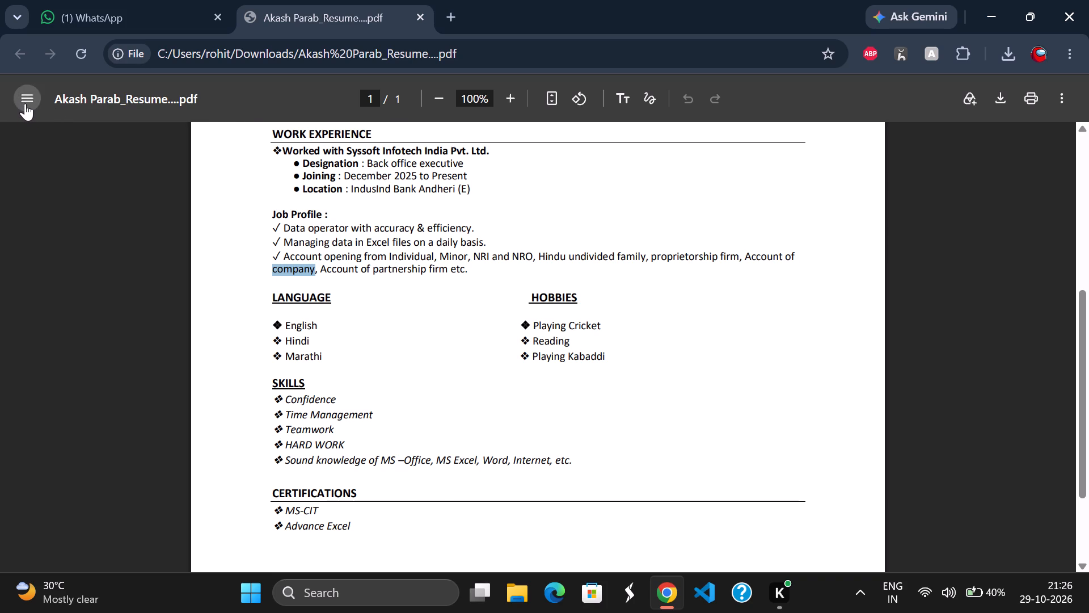
left_click(33, 199)
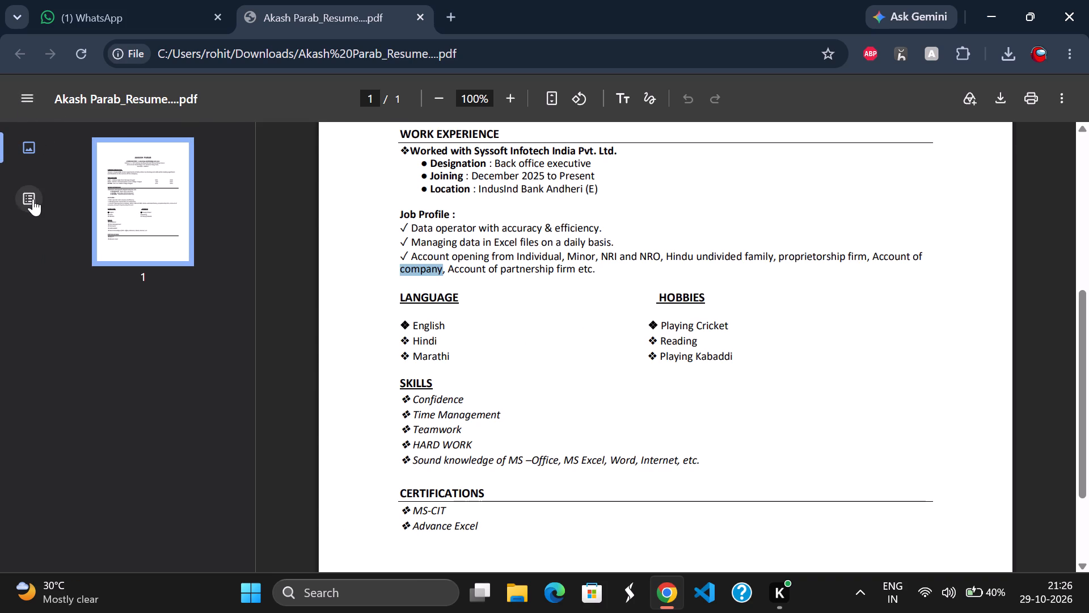
left_click(18, 144)
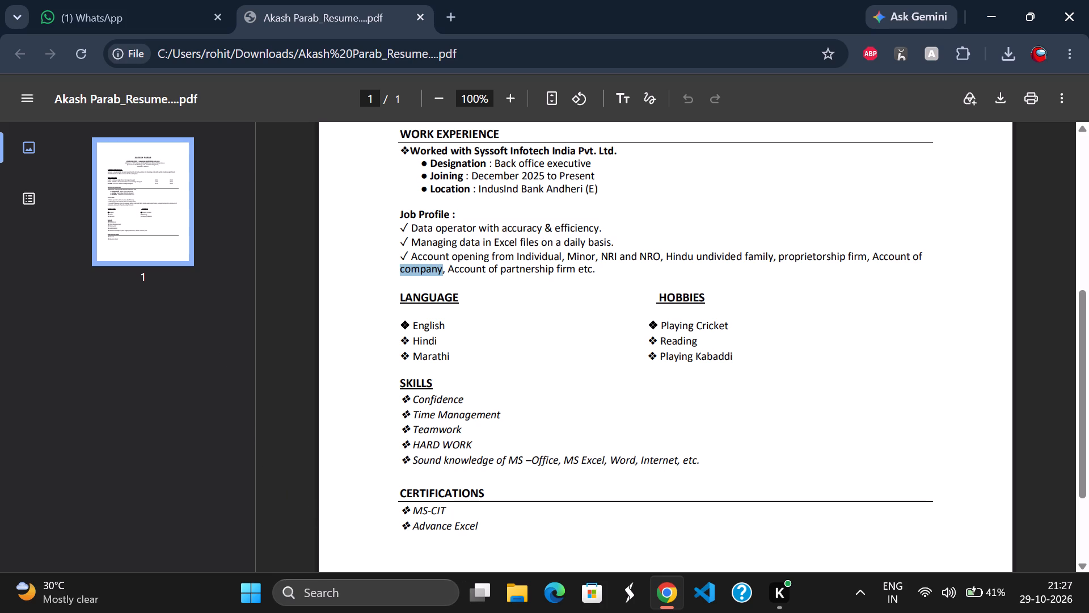
scroll(534, 150, "down", 2)
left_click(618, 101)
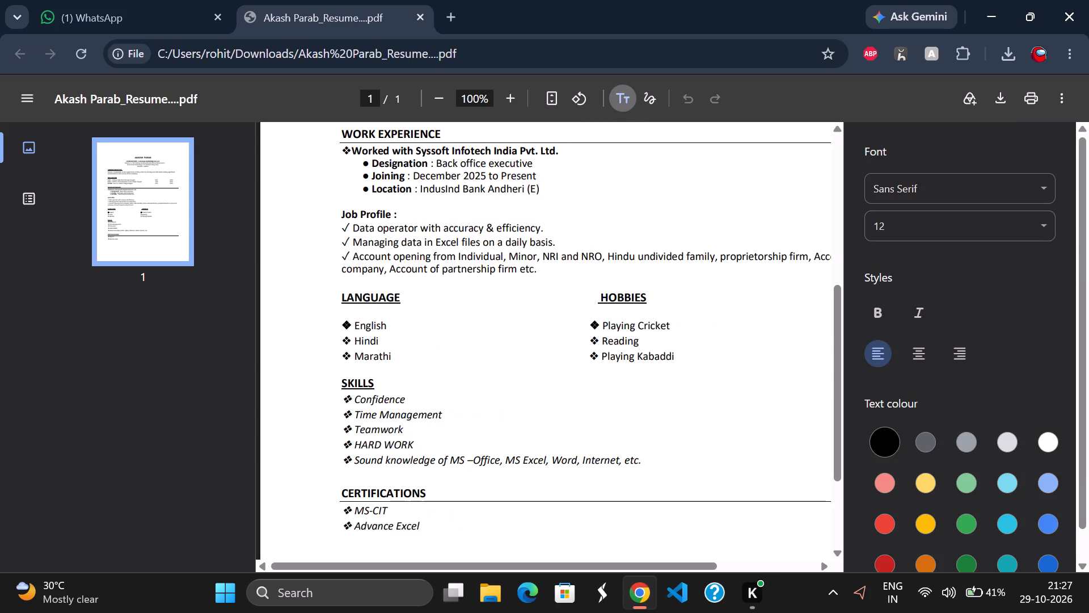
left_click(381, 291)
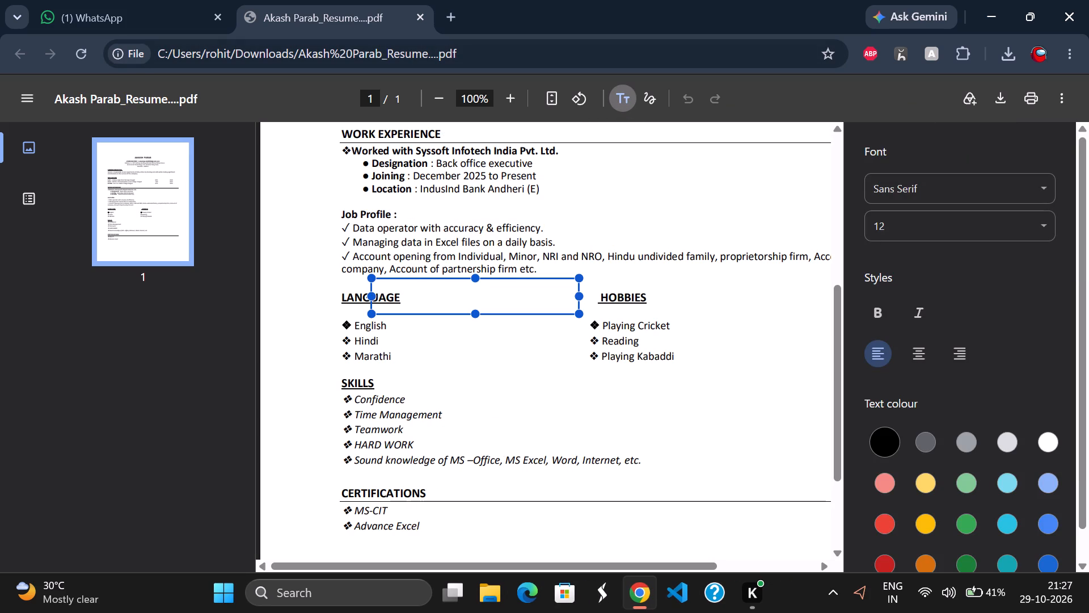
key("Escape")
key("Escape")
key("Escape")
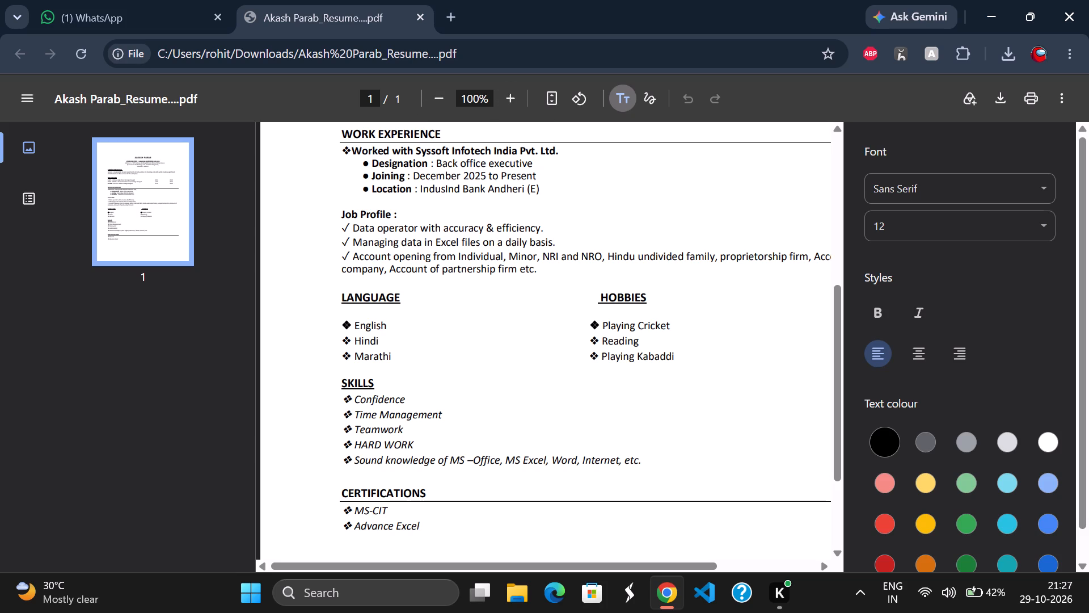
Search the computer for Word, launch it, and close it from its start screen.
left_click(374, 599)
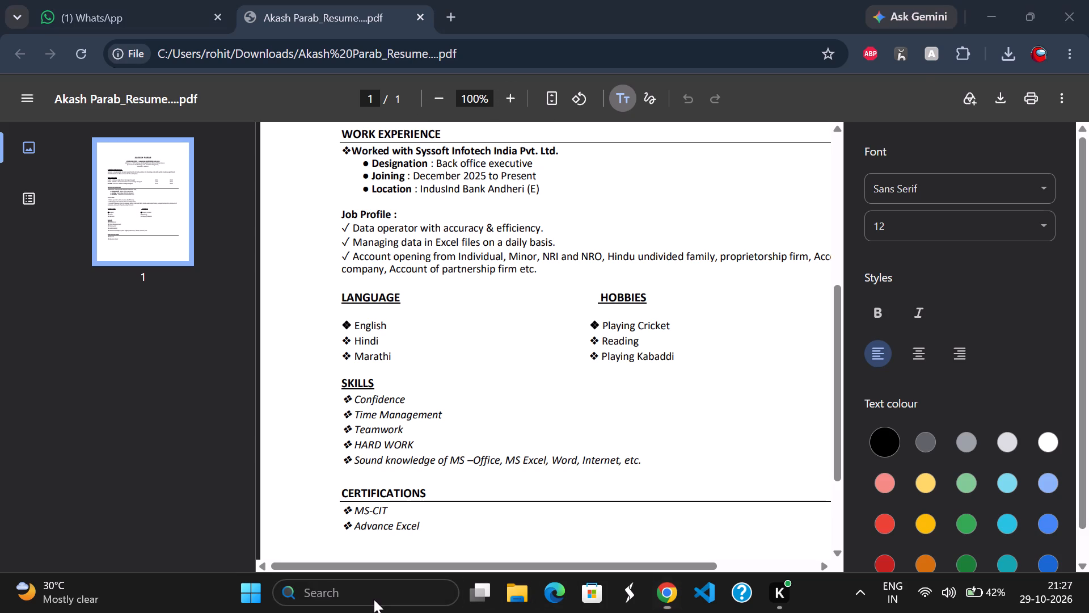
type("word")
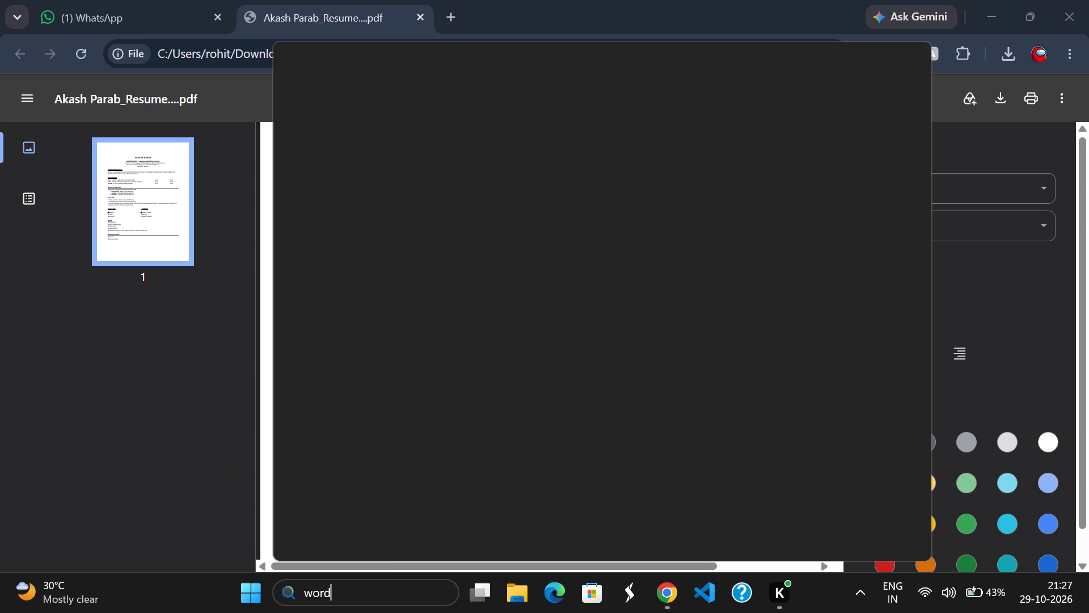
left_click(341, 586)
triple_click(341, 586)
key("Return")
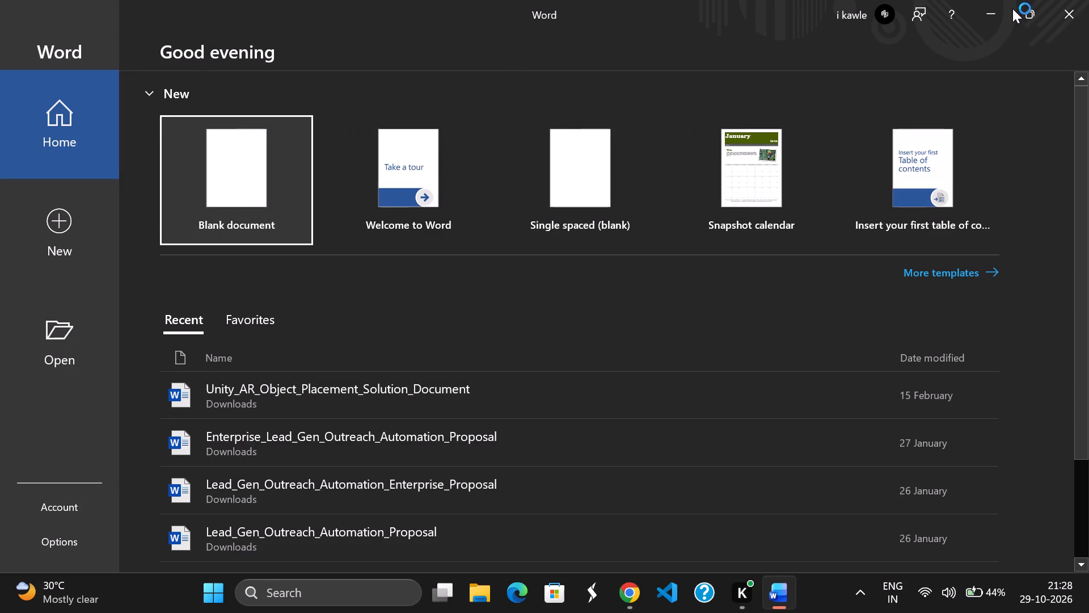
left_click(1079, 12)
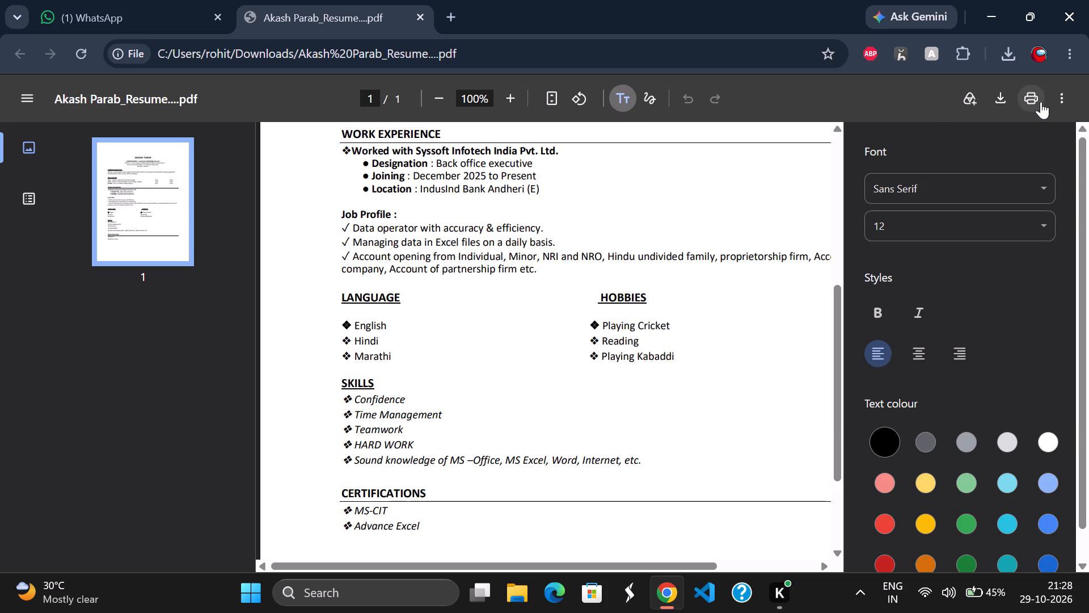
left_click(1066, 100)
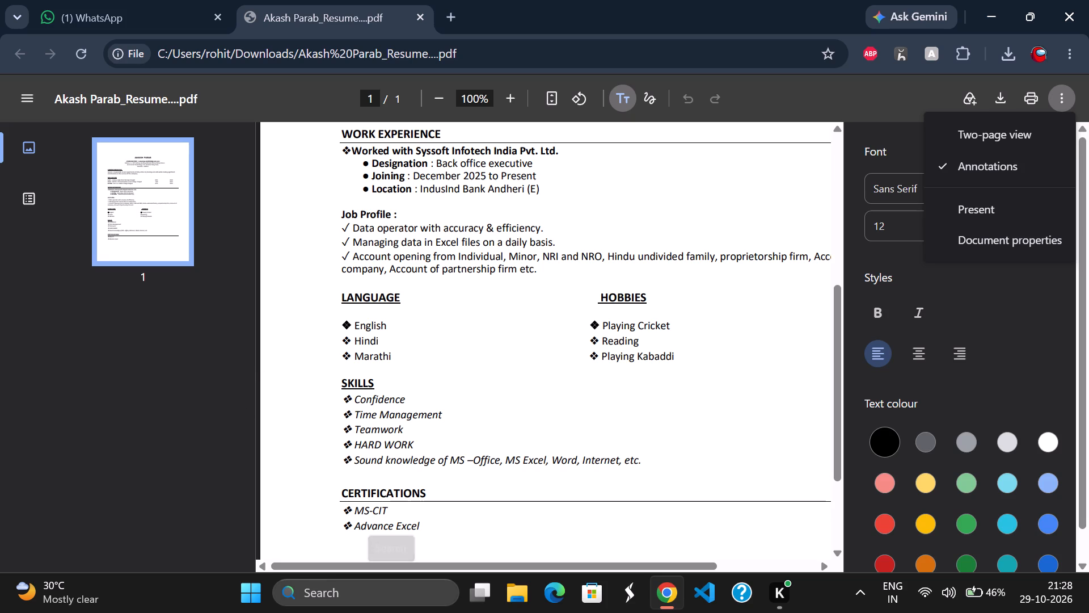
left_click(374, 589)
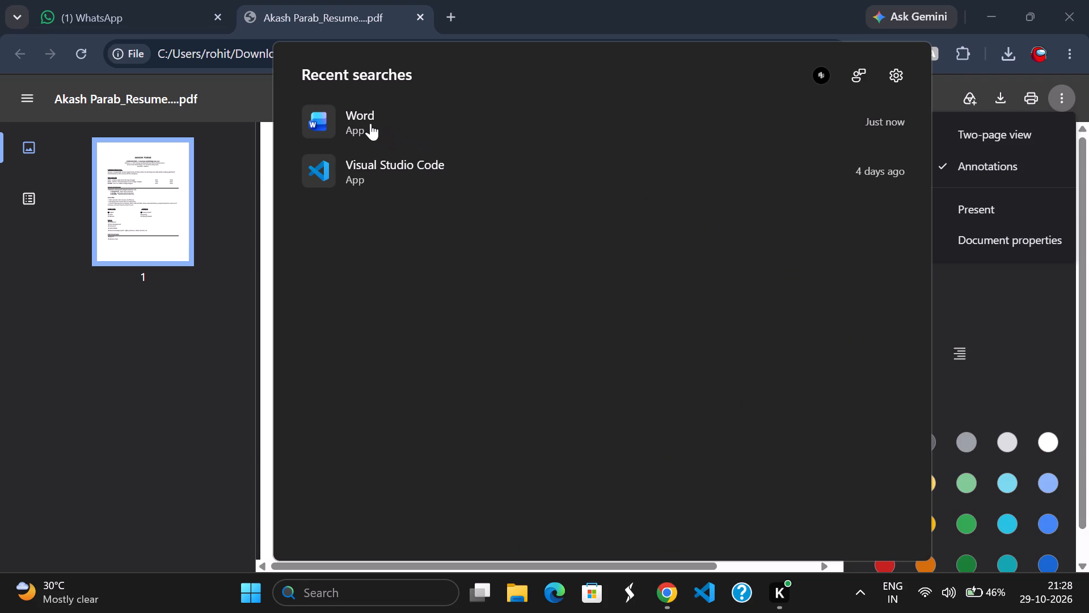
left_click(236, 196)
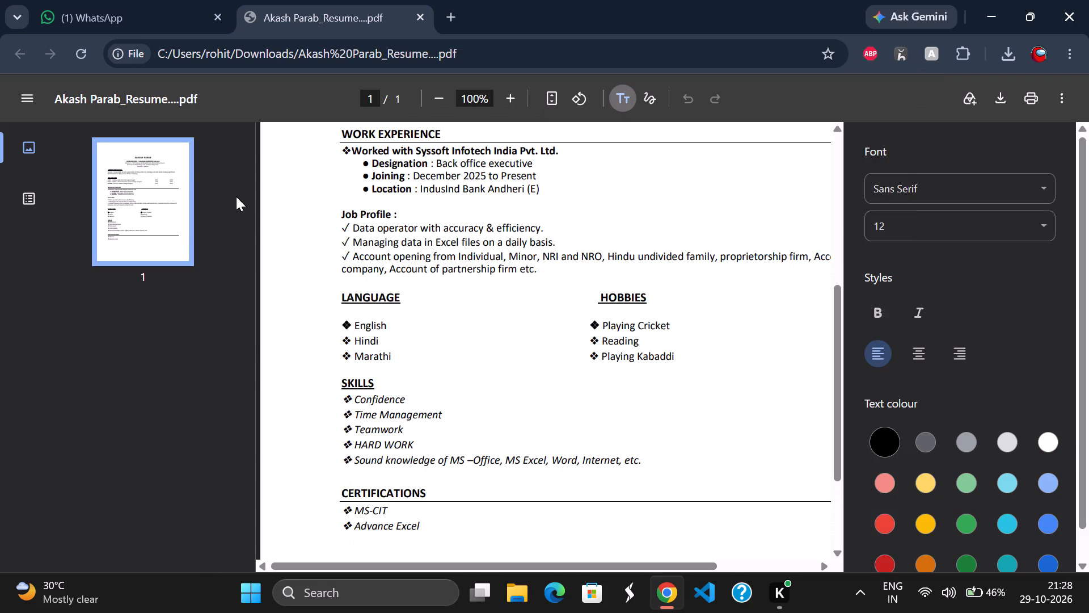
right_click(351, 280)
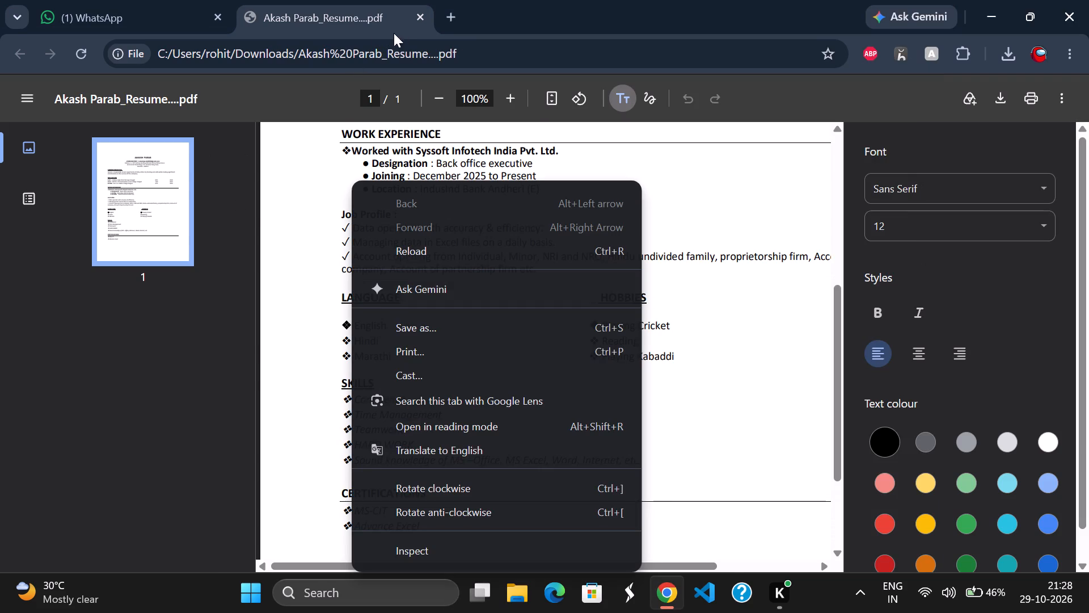
Search the web for "pdf to doc" in a new tab and open the pdf2doc.com converter.
left_click(448, 16)
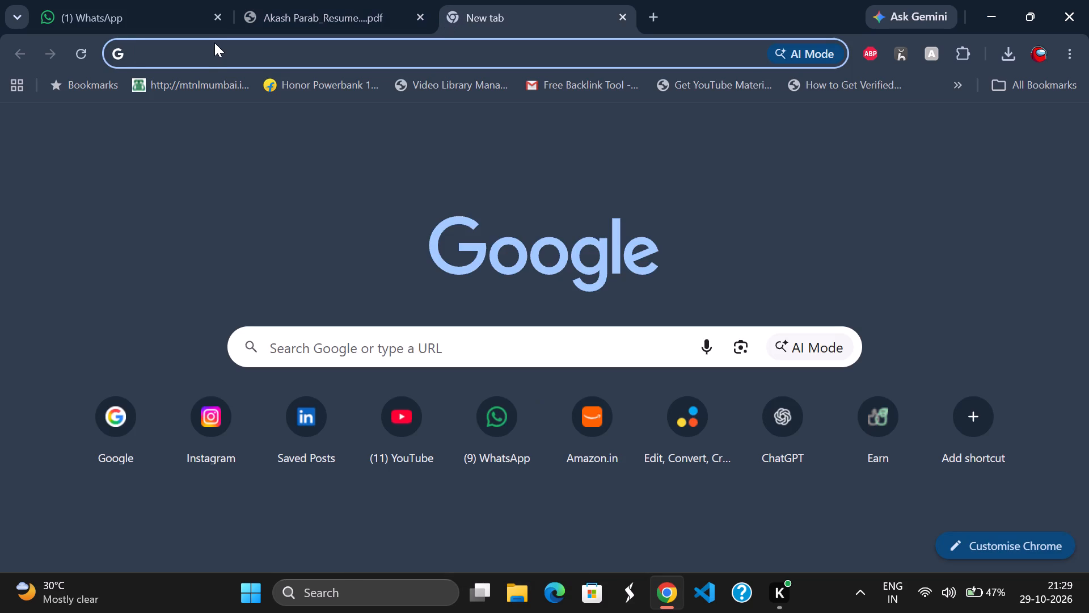
type("pdf")
left_click(214, 42)
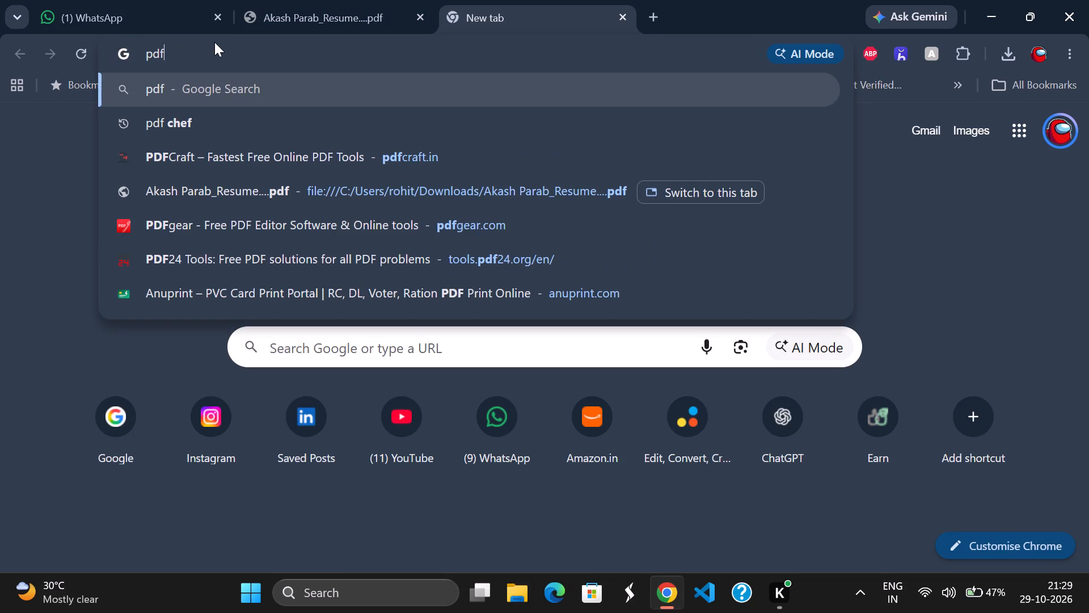
key("space")
type("to")
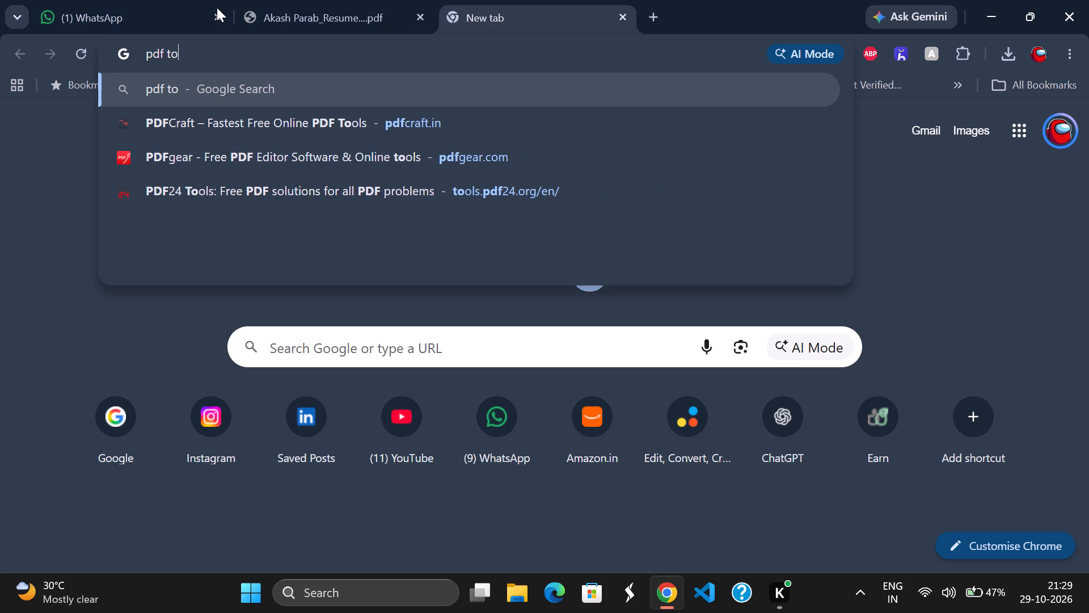
key("space")
type("doc")
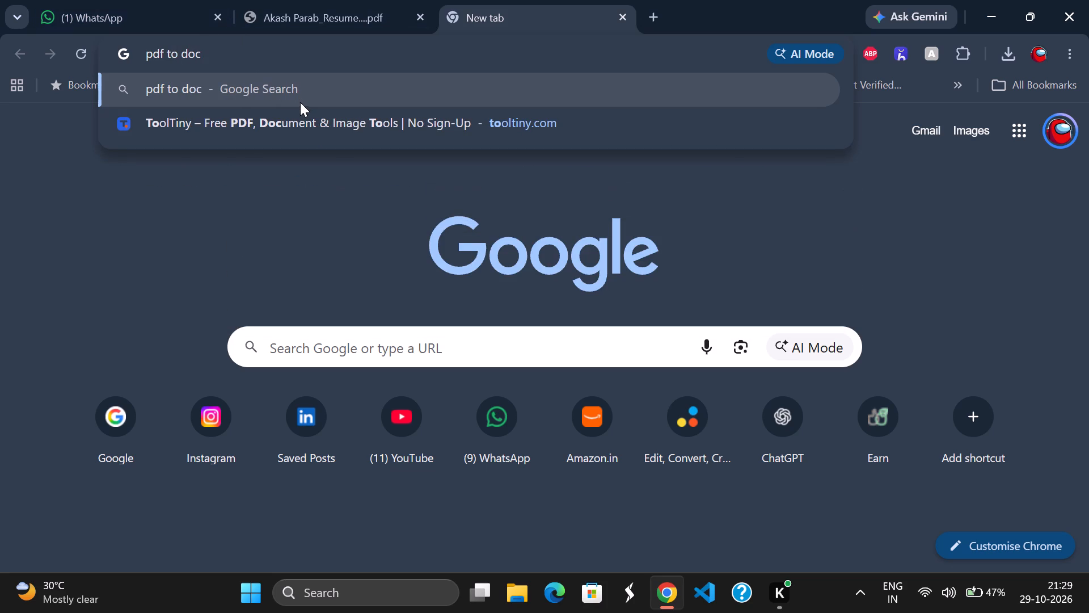
left_click(242, 96)
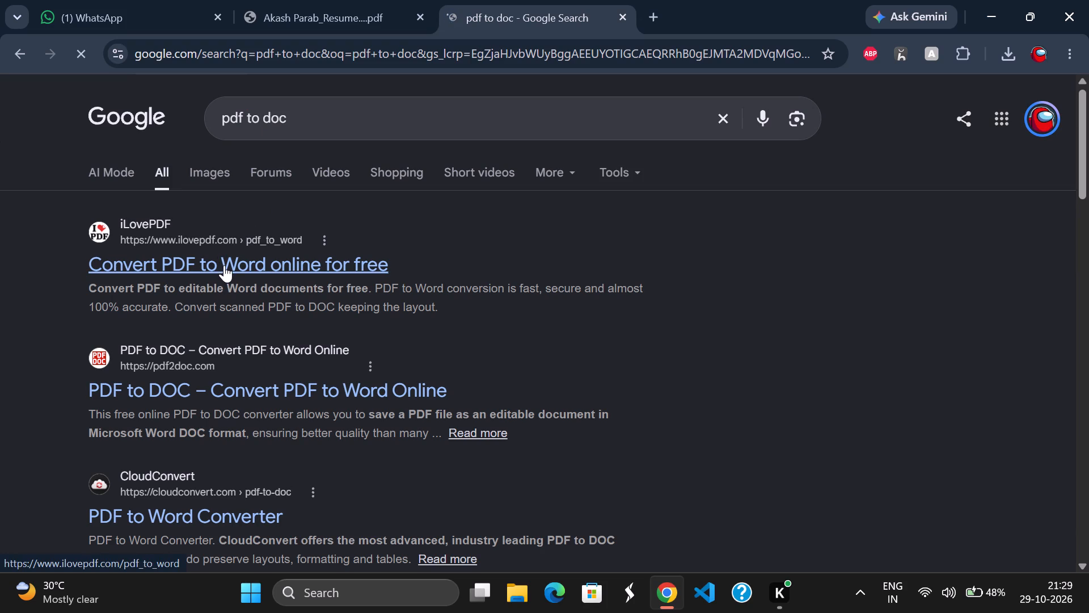
left_click(217, 384)
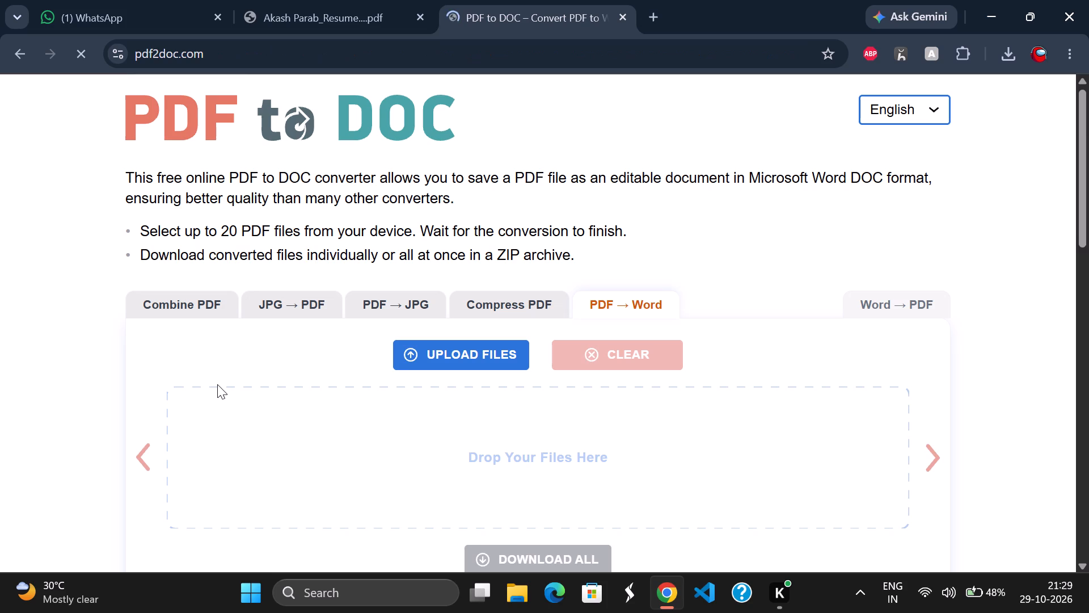
Upload the resume PDF from the Downloads folder to the PDF to Word converter.
left_click(434, 352)
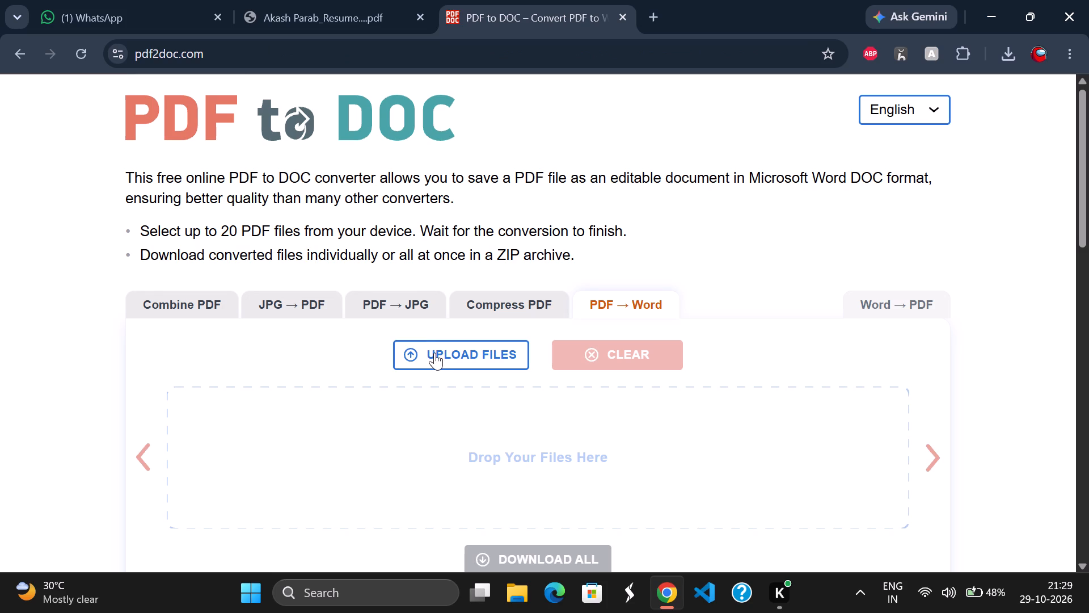
left_click(434, 352)
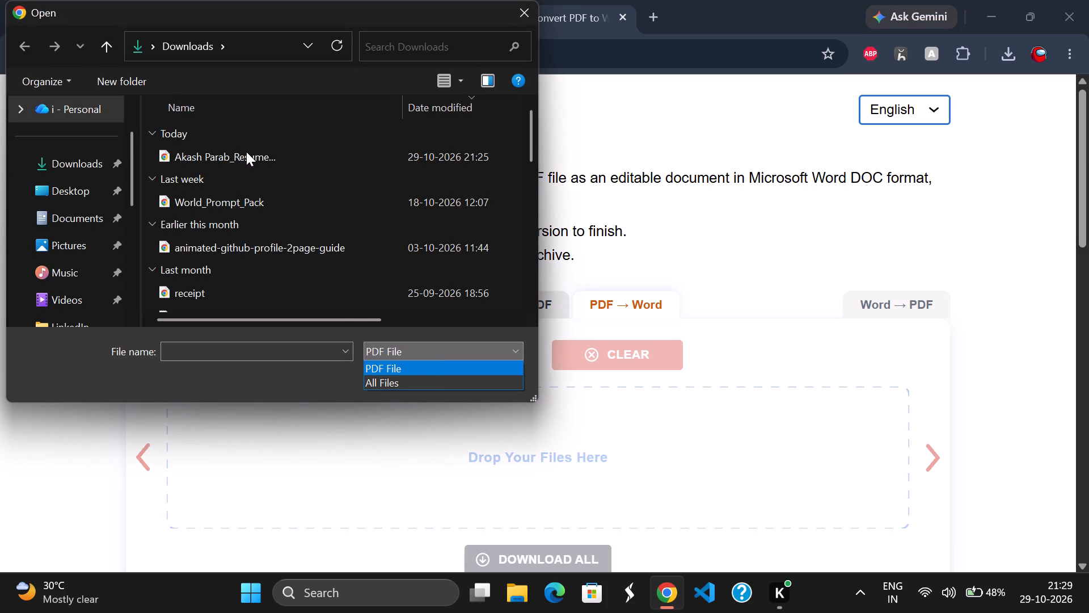
left_click(247, 152)
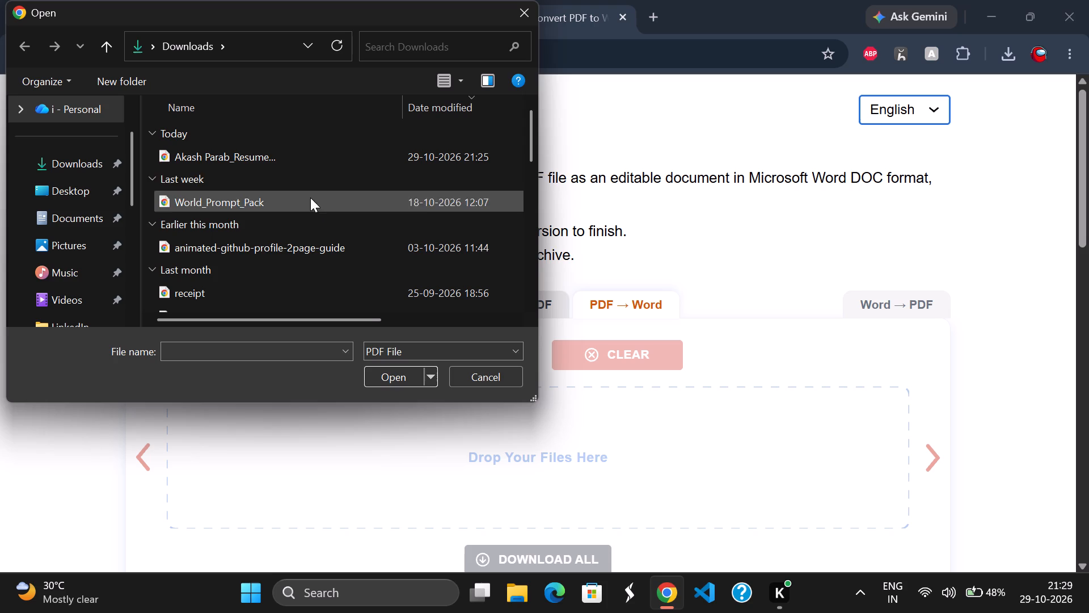
left_click(267, 161)
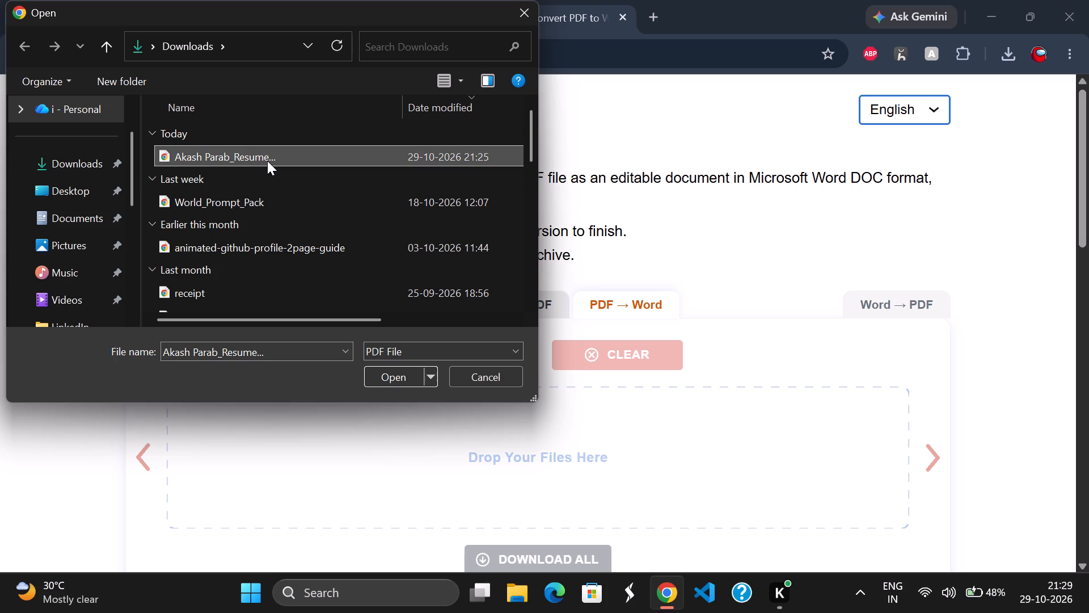
left_click(396, 373)
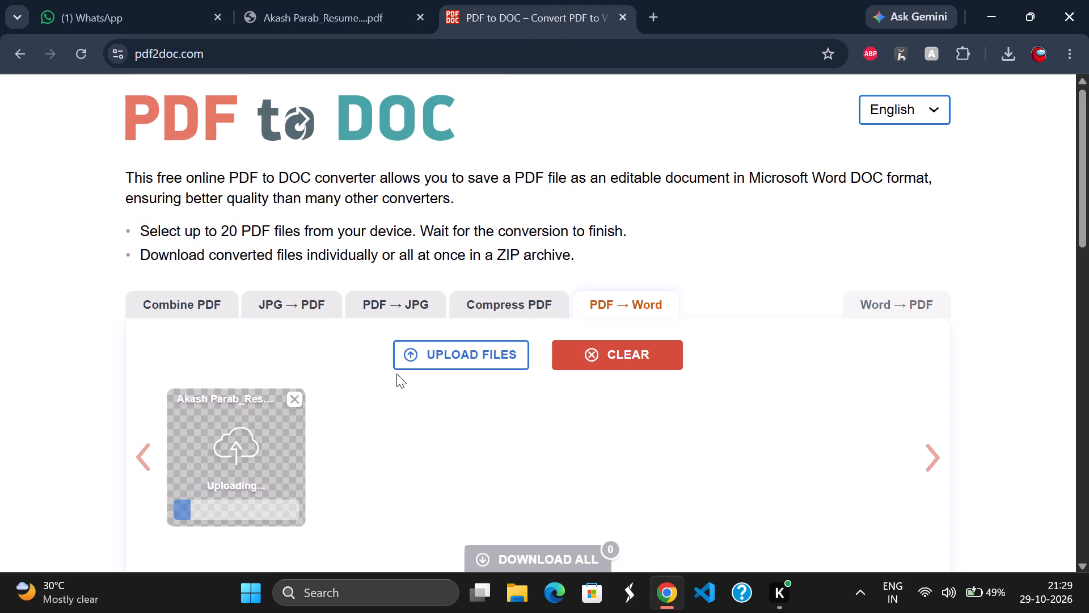
left_click(396, 373)
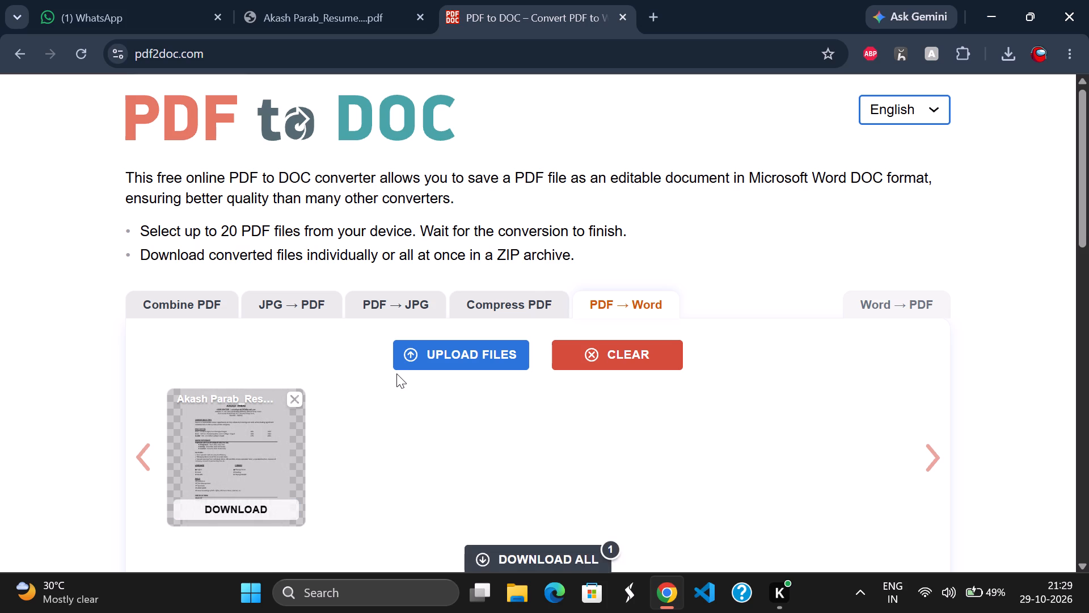
Download the converted resume document and open it in Word.
left_click(239, 511)
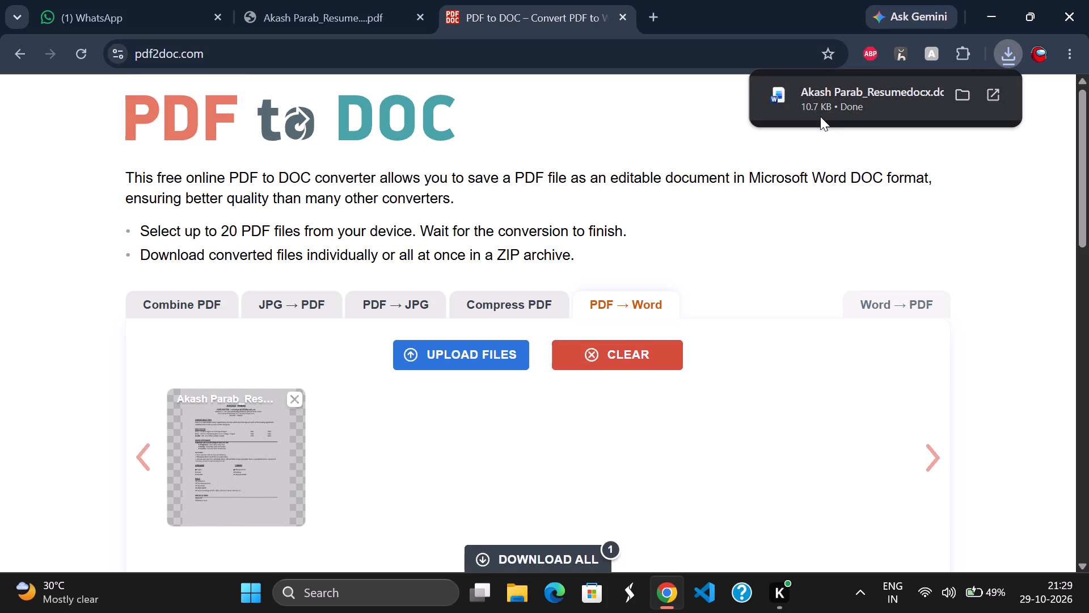
left_click(820, 116)
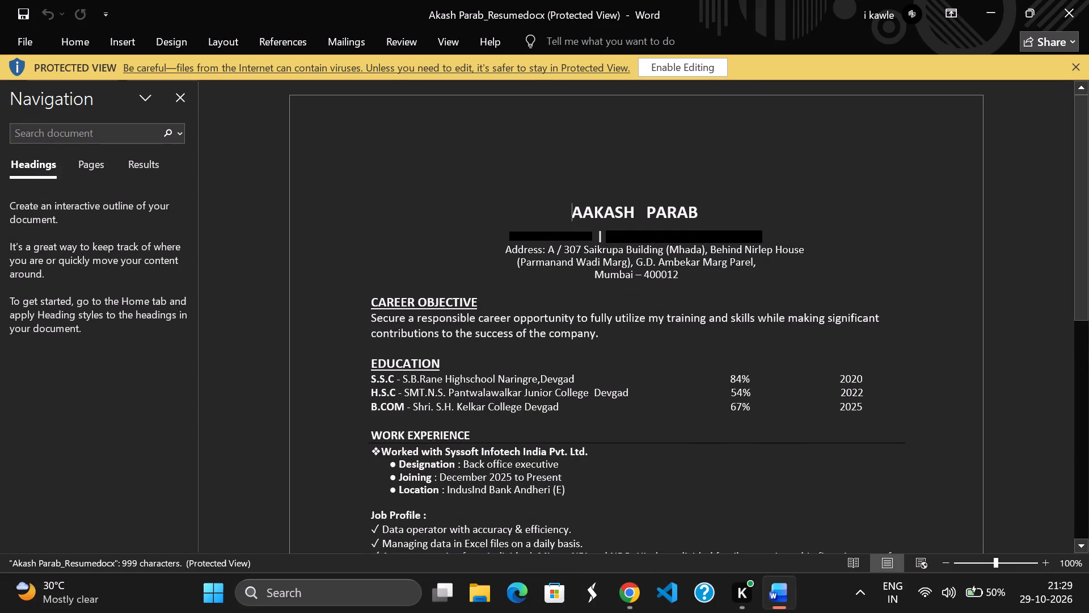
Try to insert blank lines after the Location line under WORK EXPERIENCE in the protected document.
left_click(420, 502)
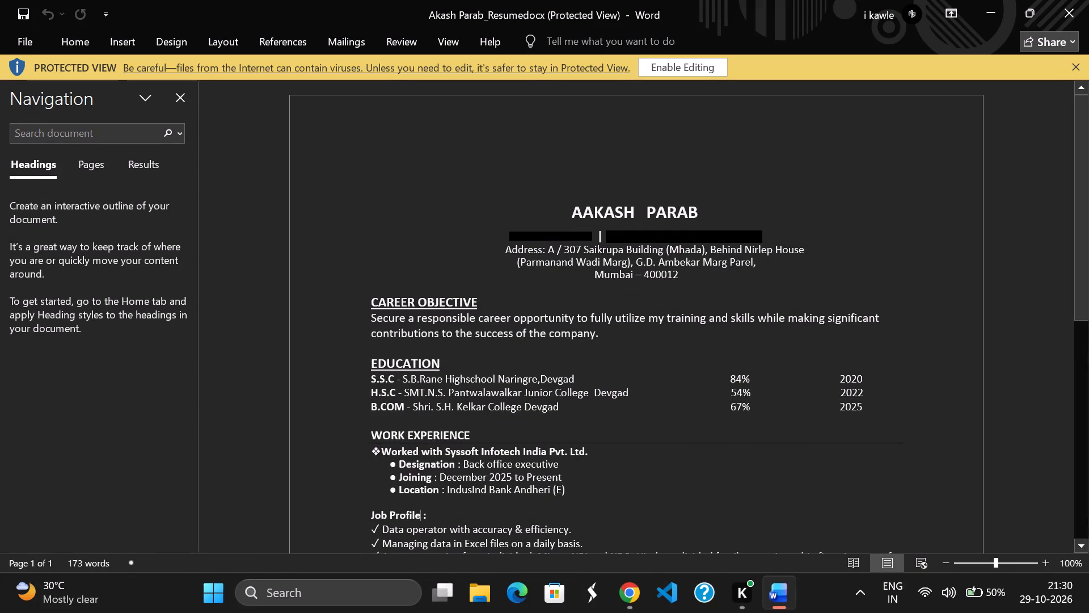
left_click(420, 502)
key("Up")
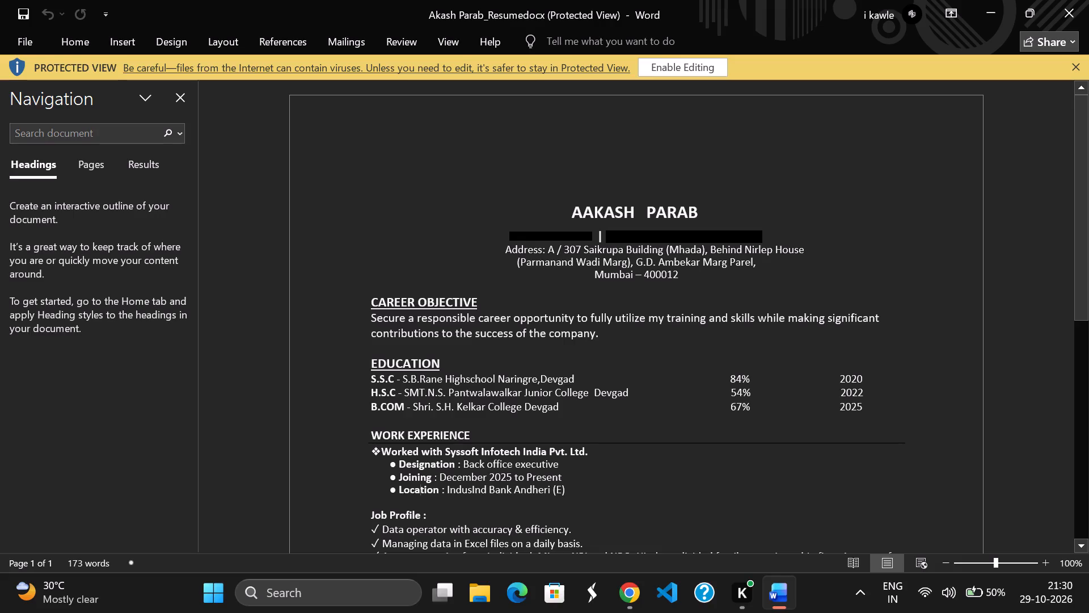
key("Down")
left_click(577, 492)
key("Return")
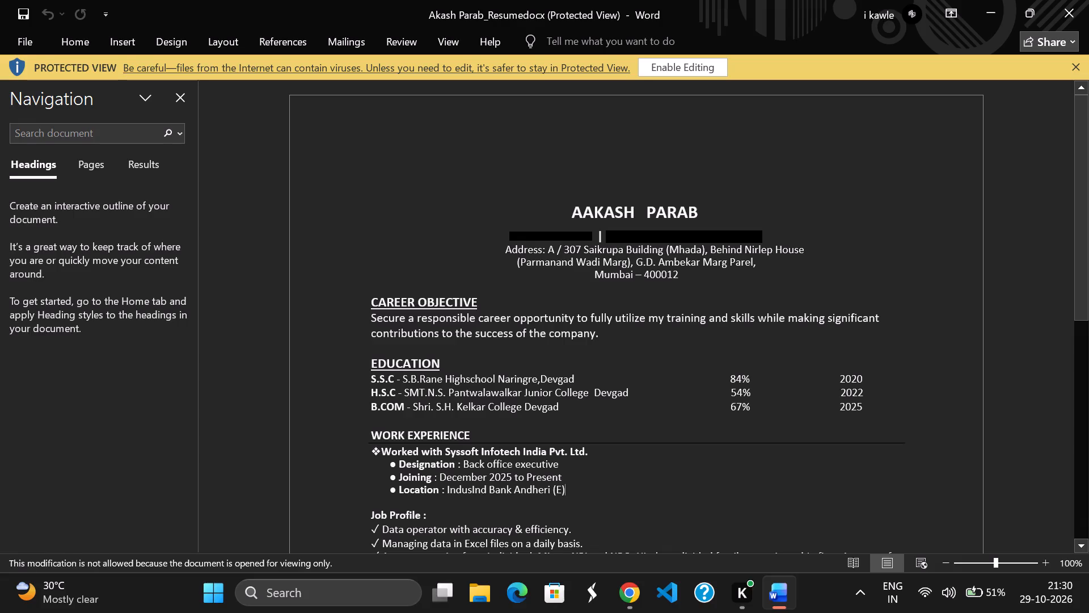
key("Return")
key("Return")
Enable editing of the converted resume document.
left_click(662, 66)
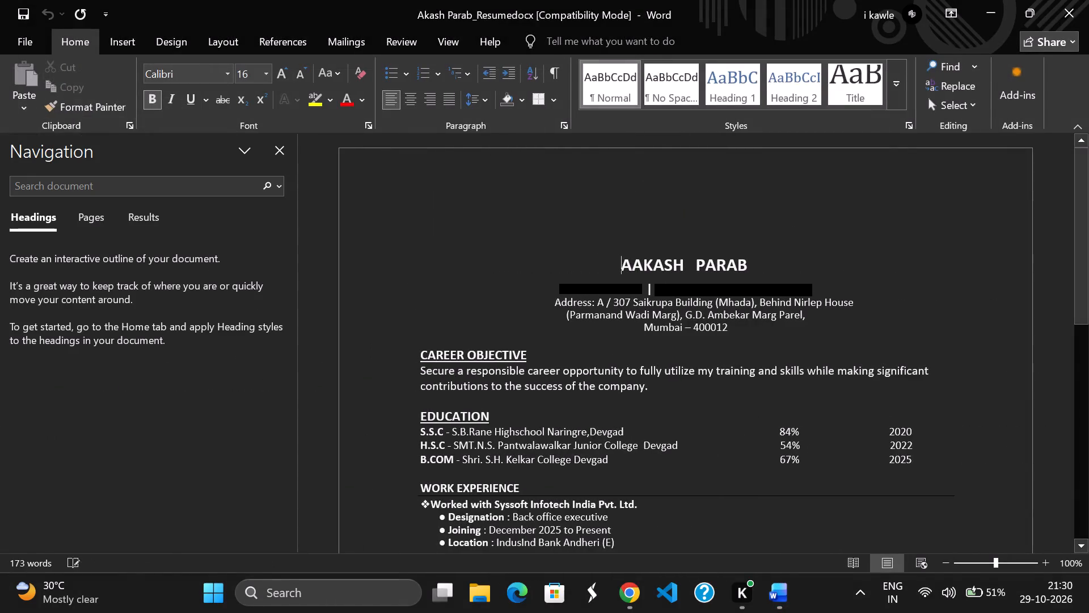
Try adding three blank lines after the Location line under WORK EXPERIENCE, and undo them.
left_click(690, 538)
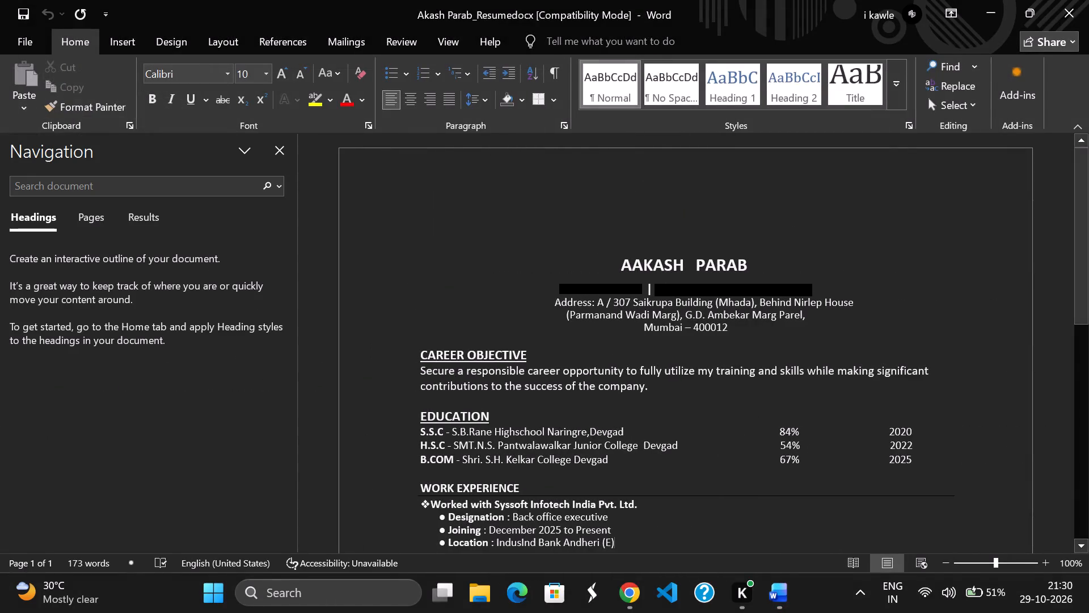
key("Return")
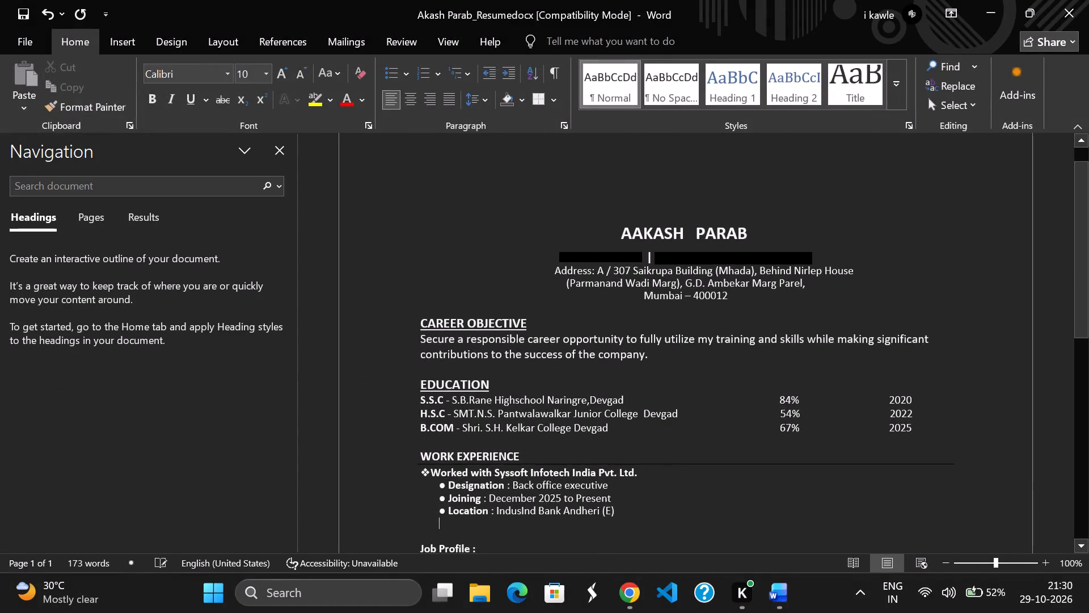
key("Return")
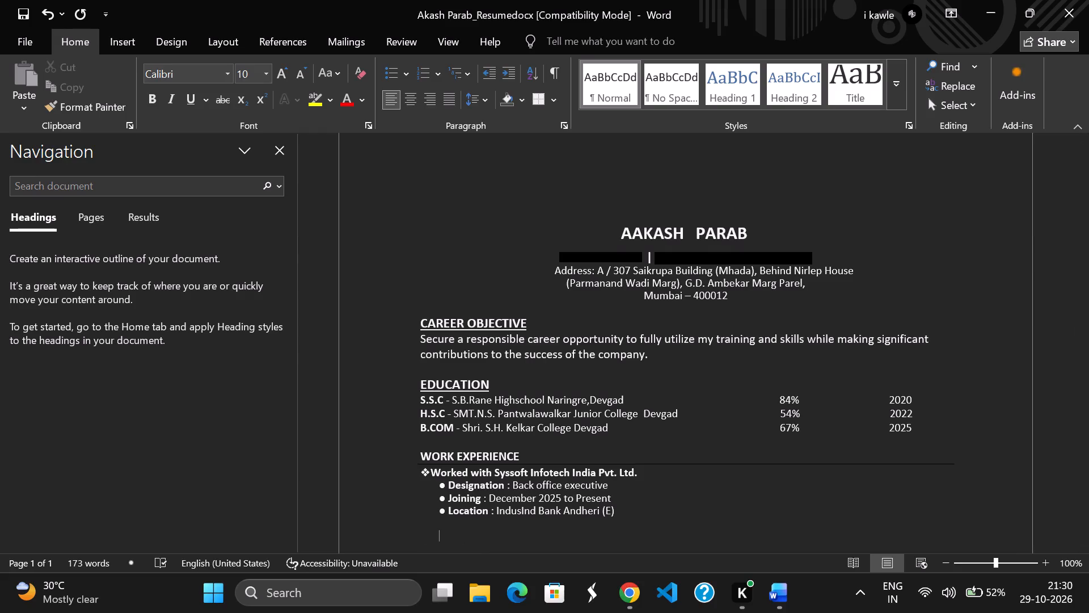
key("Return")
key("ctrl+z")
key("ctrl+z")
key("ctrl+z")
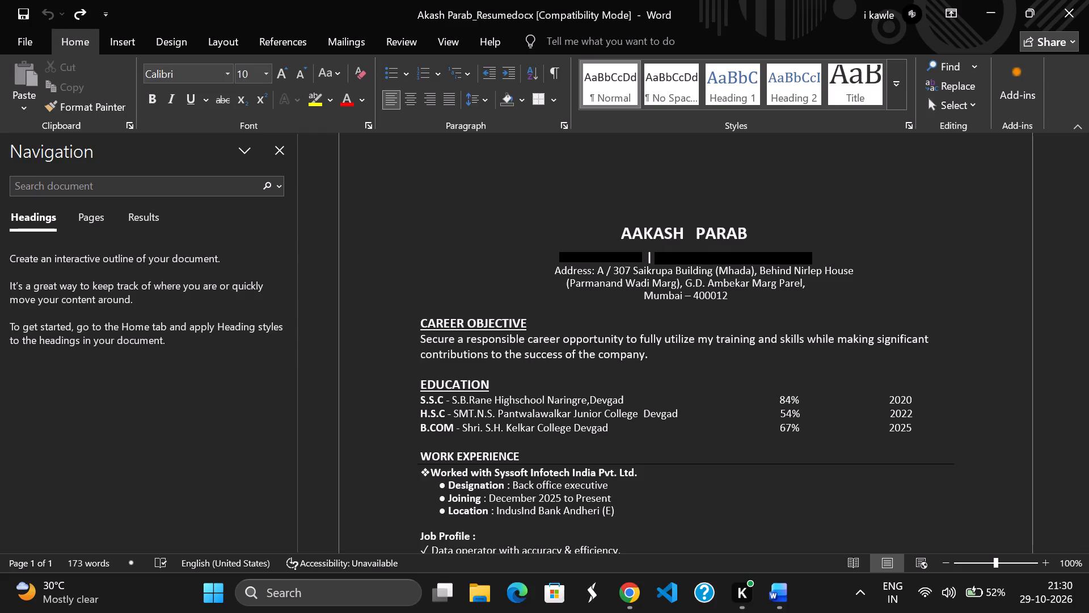
Insert four new lines after the last Job Profile entry, ending "Account of partnership firm etc.", above the LANGUAGE heading.
key("Down")
key("Down")
key("Down")
key("Down")
key("Down")
key("Down")
key("Down")
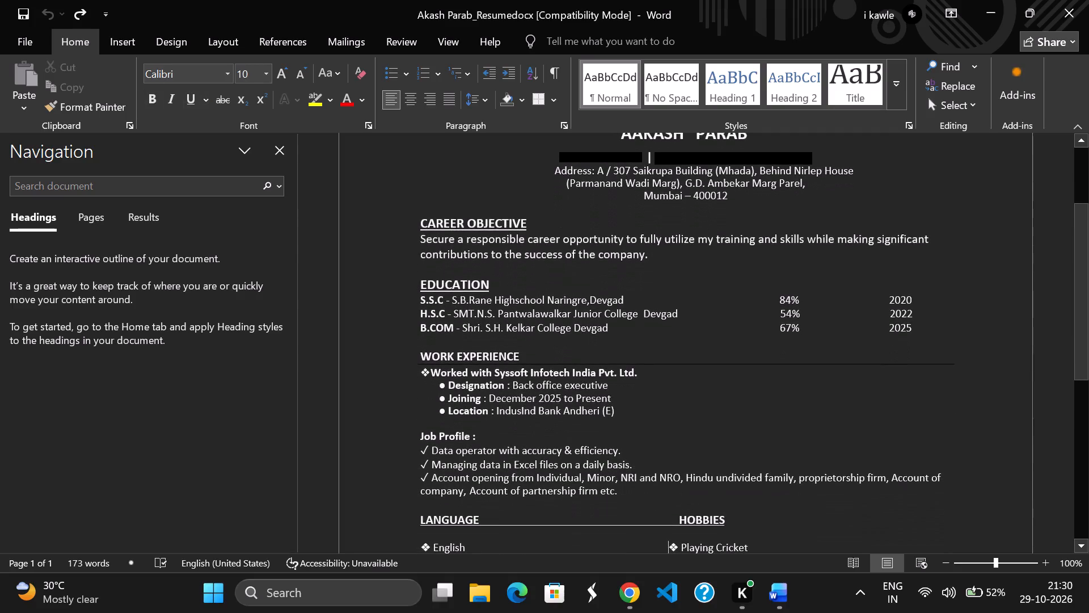
key("Up")
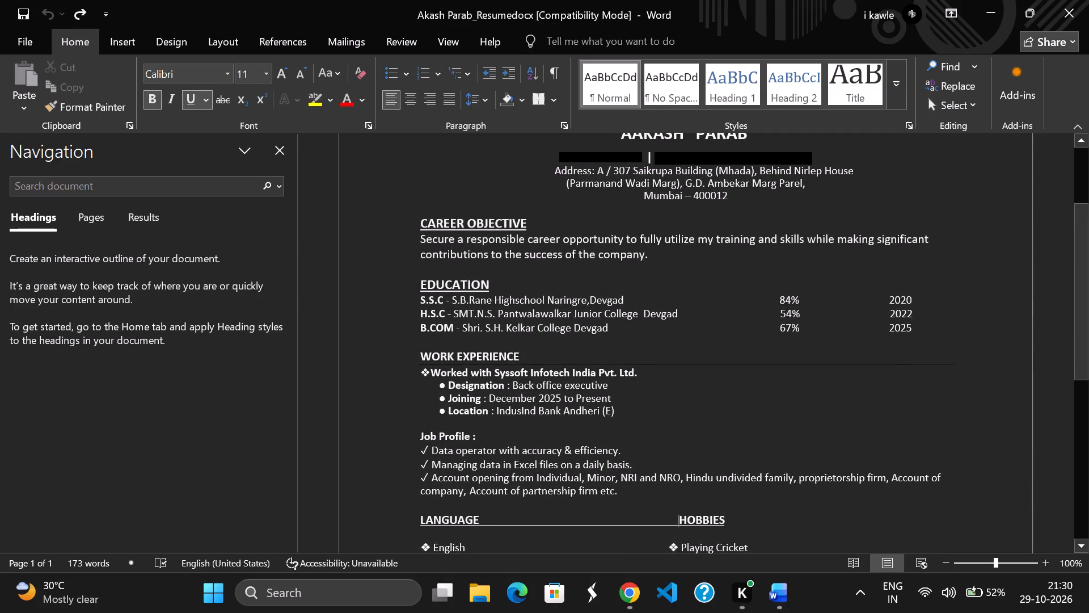
key("Up")
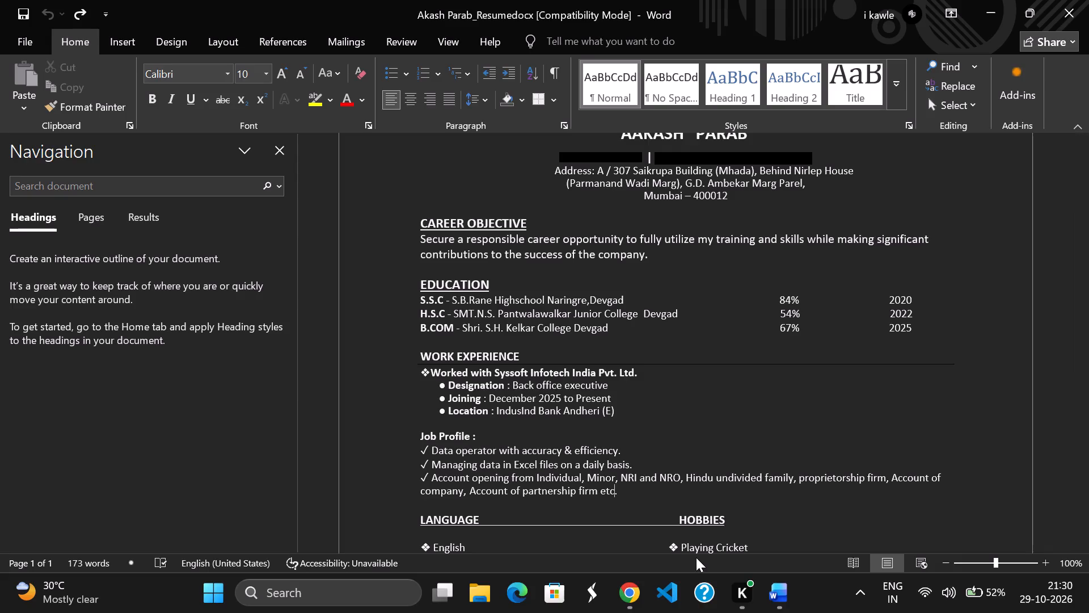
key("End")
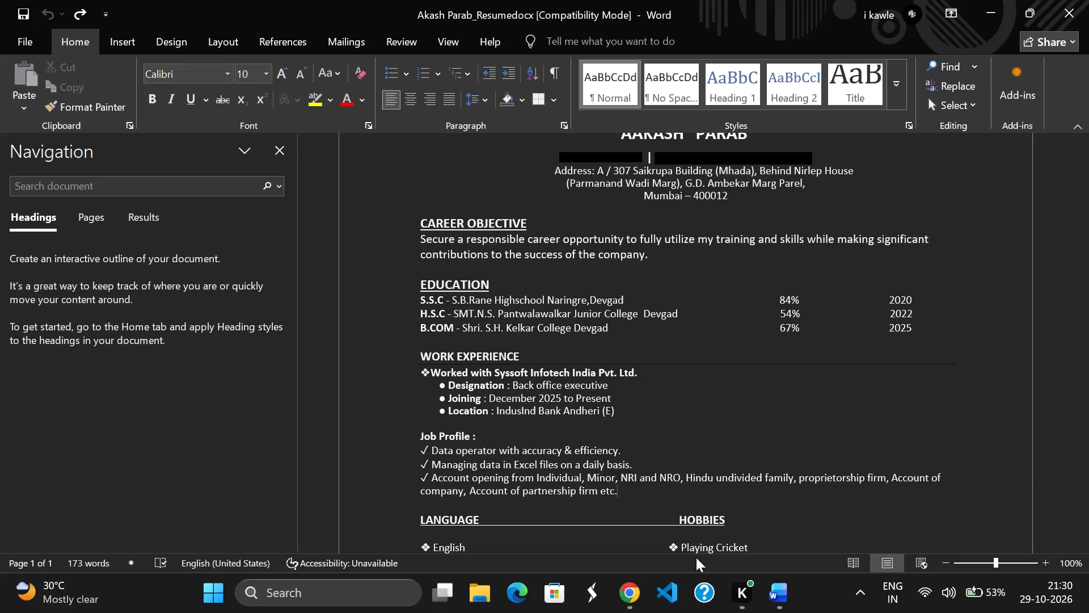
key("Return")
key("Return")
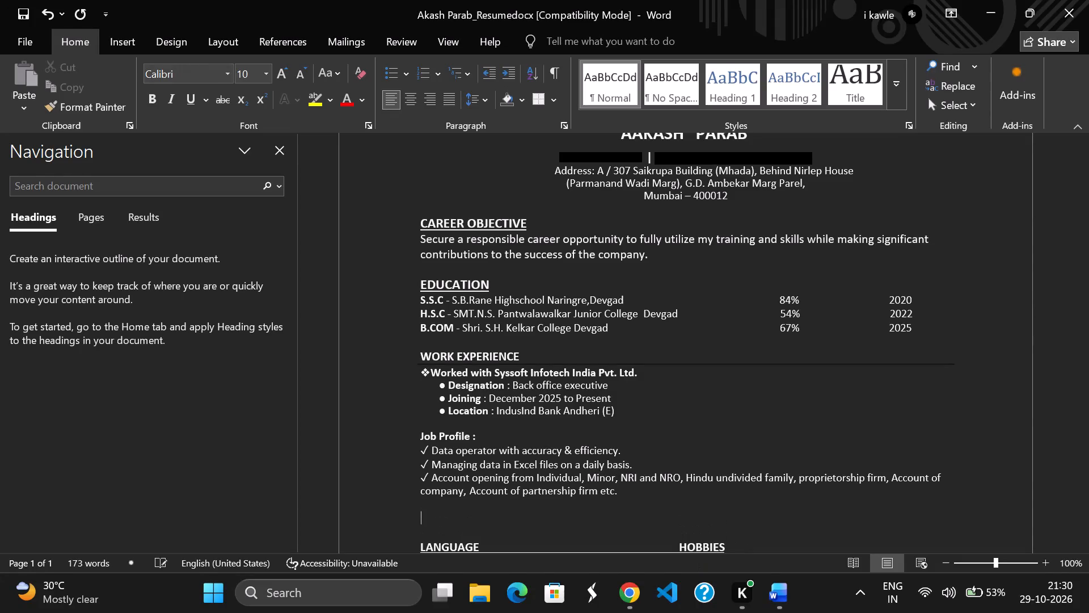
key("Return")
key("Return")
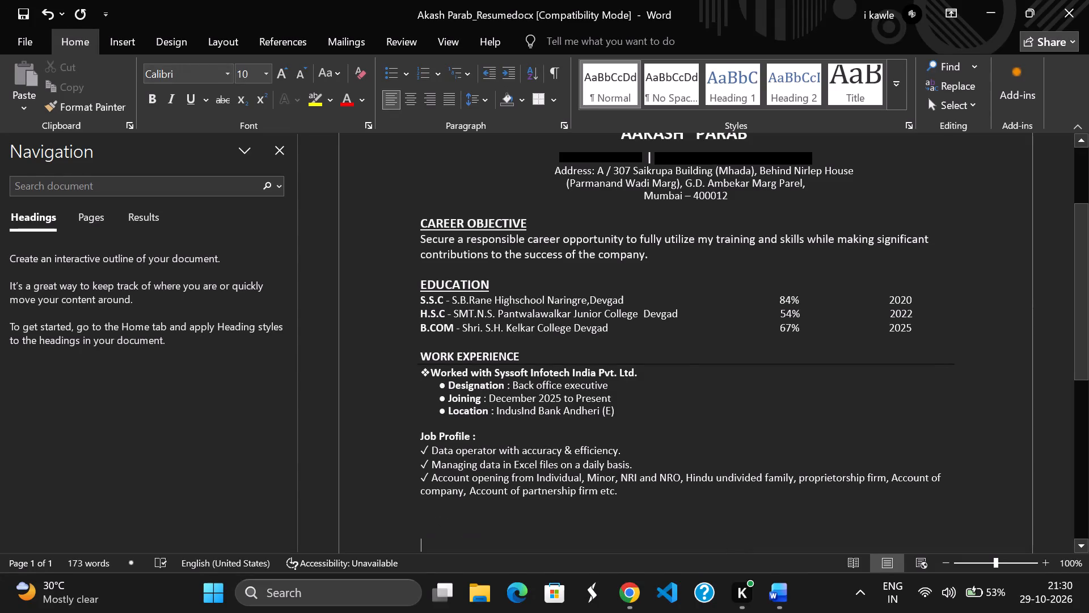
Copy the diamond bullet before "Worked with Syssoft Infotech India Pvt. Ltd." onto the blank line below the last Job Profile entry.
double_click(424, 372)
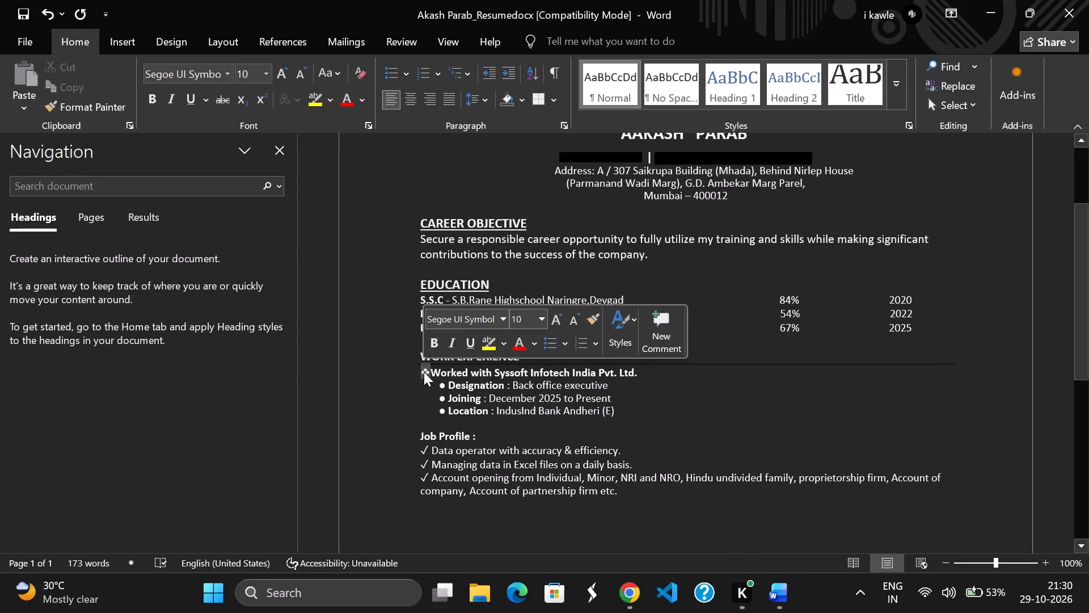
key("ctrl+c")
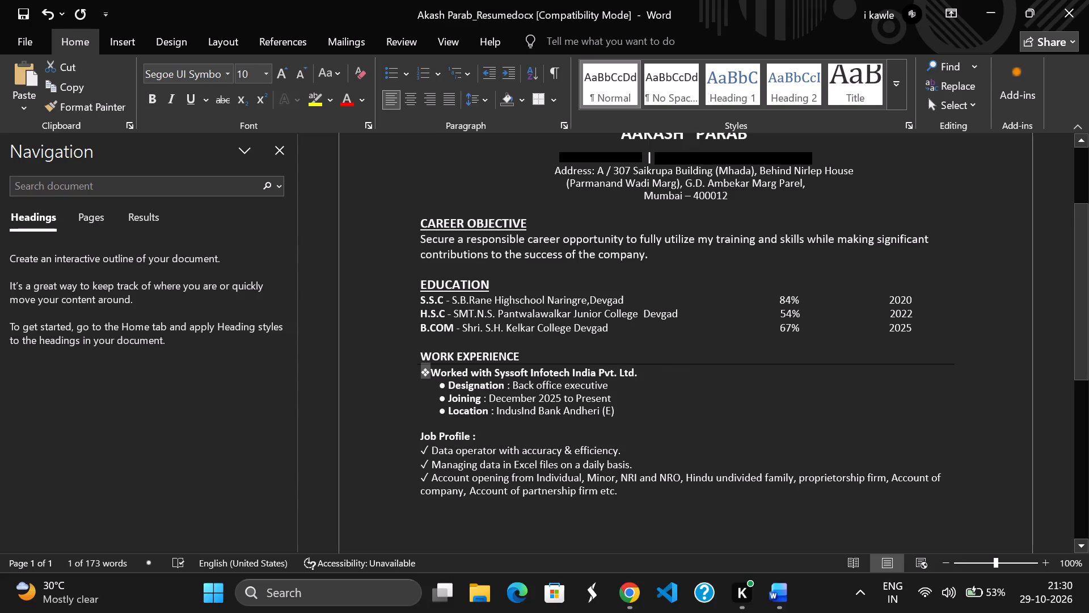
left_click(423, 516)
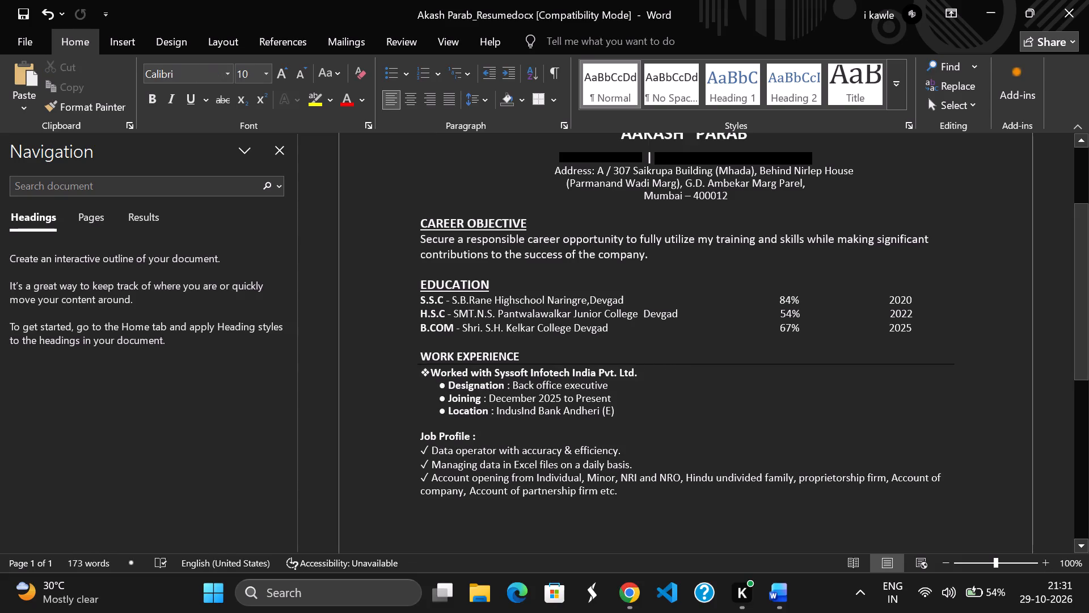
key("ctrl+v")
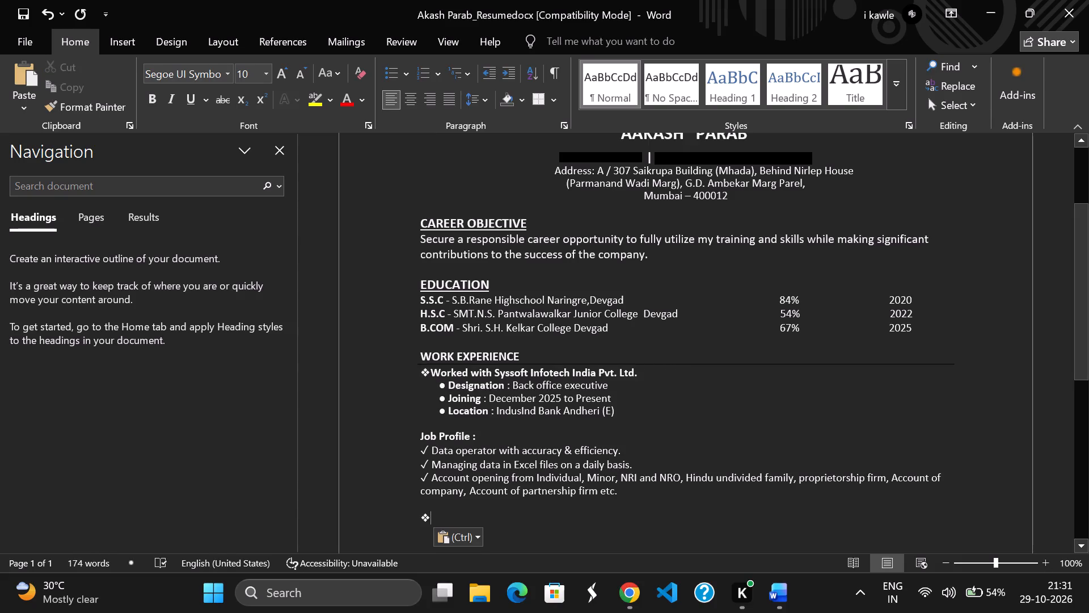
left_click(444, 515)
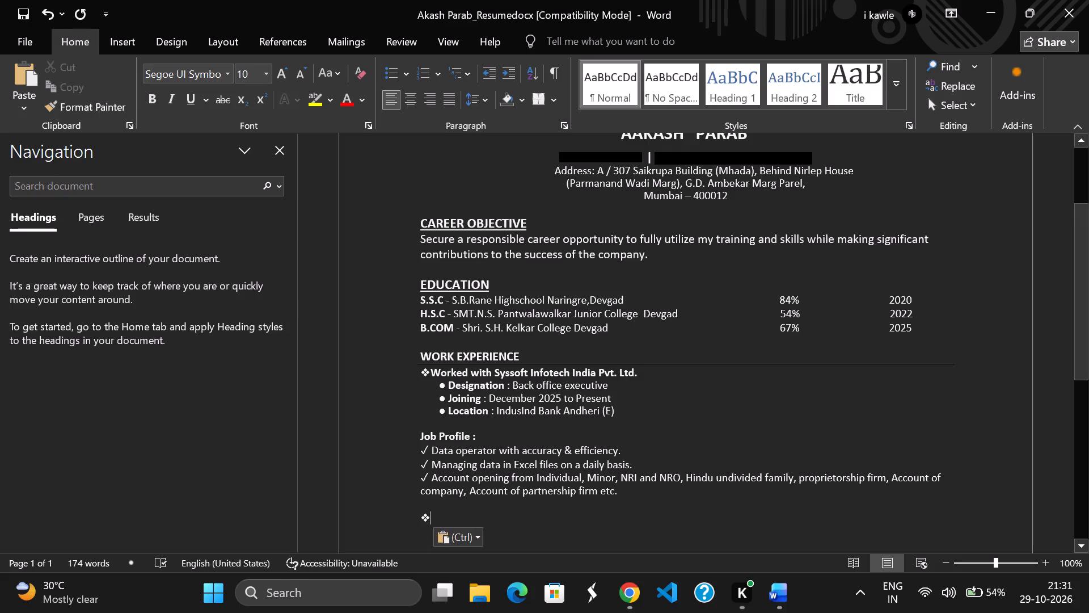
Copy the bold words "Worked with" from the Syssoft Infotech line and place them after the new diamond bullet.
double_click(440, 371)
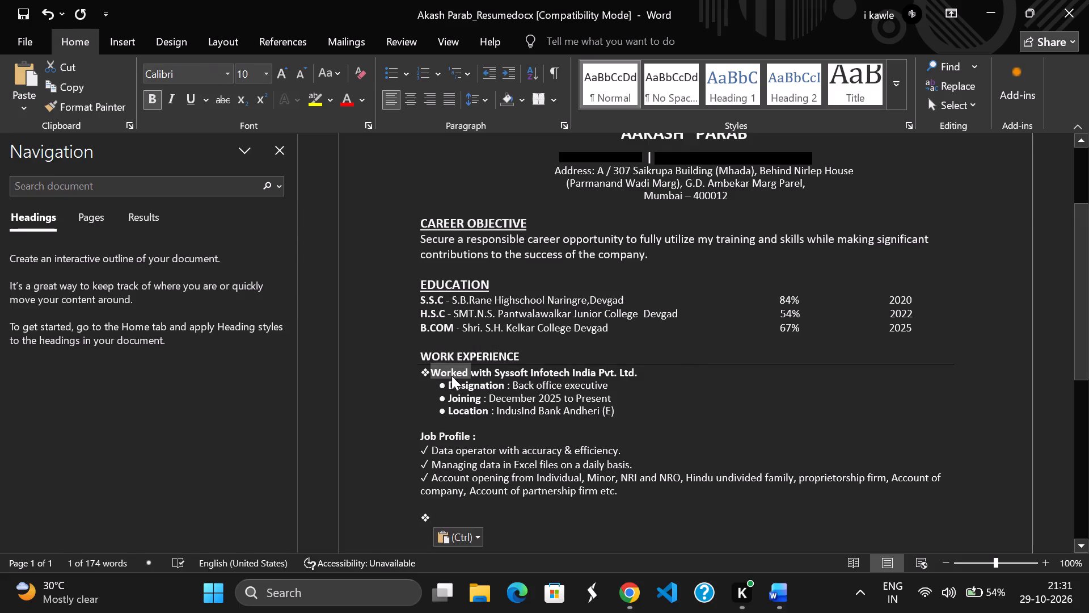
key("shift+Right")
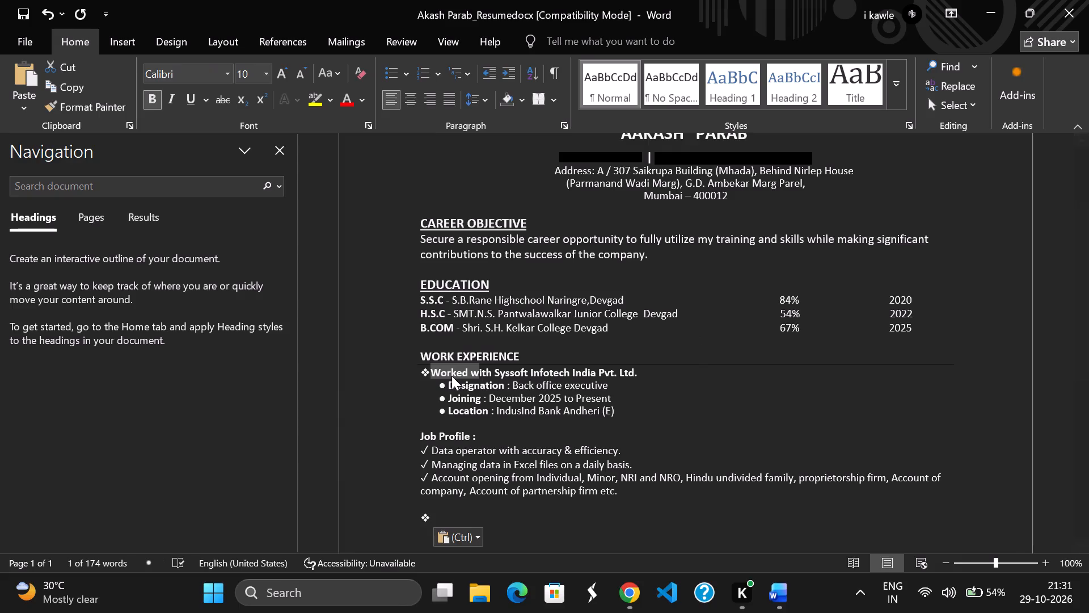
key("shift+Right")
key("shift+Right")
key("shift+Right")
key("ctrl+c")
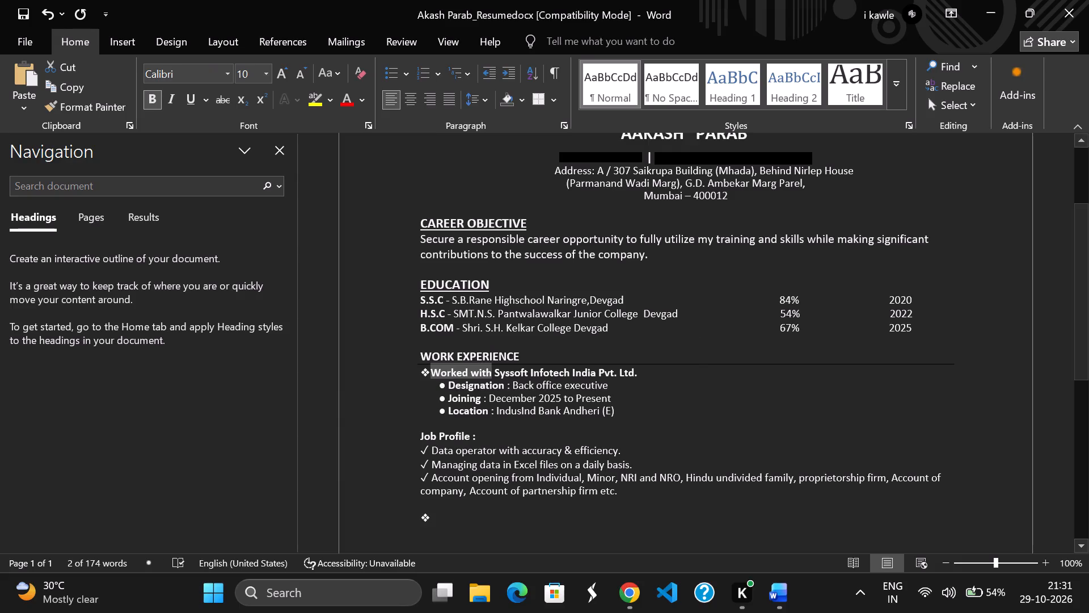
left_click(435, 517)
key("ctrl+v")
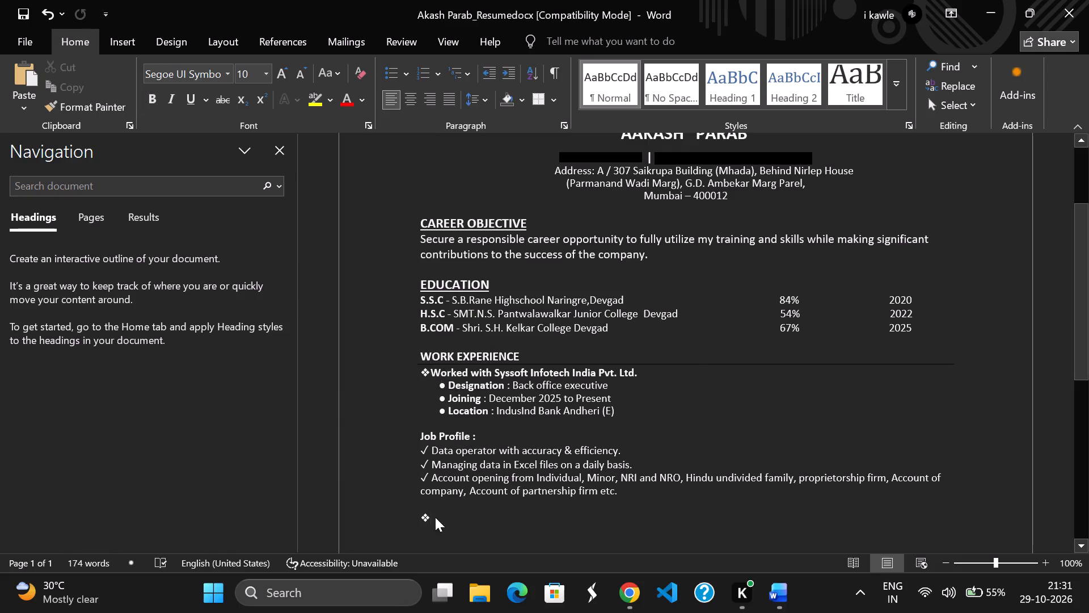
left_click(435, 517)
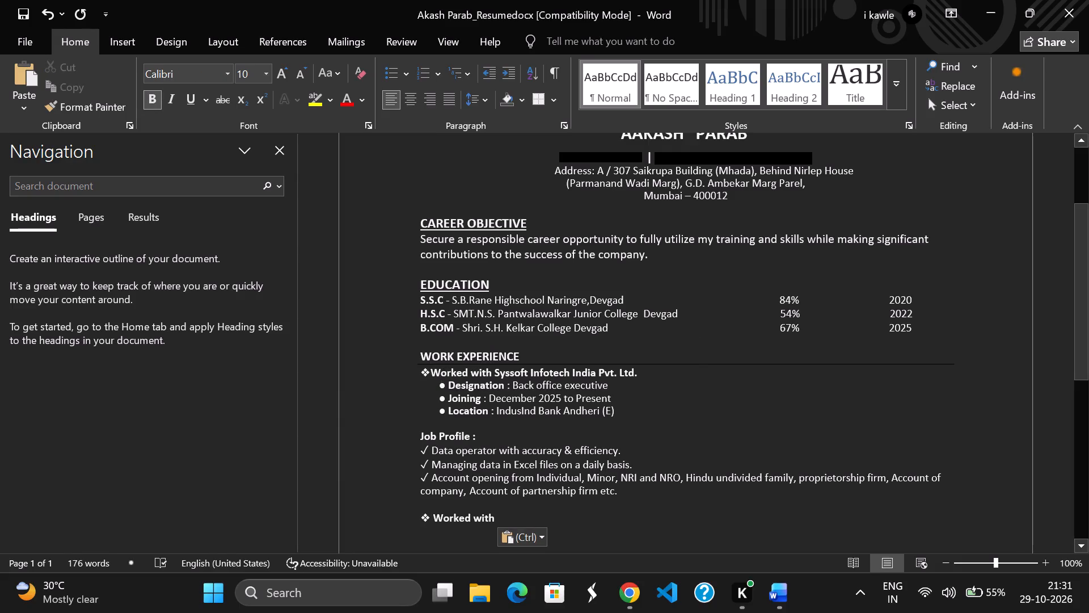
key("space")
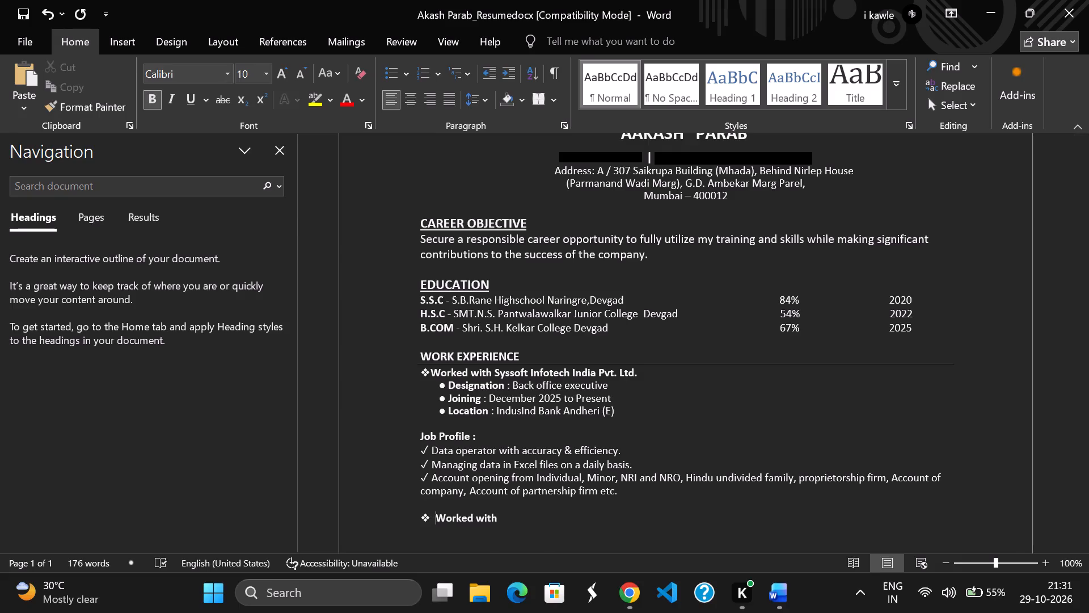
key("BackSpace")
left_click(436, 519)
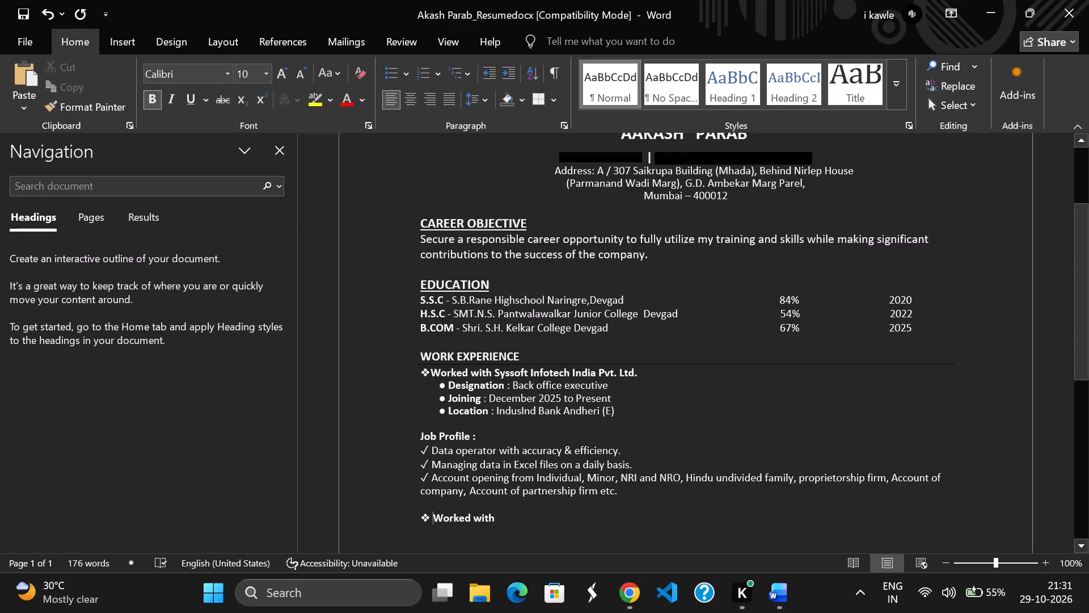
Add "R. K. engineering" after "Worked with" on the new bullet line.
key("End")
key("space")
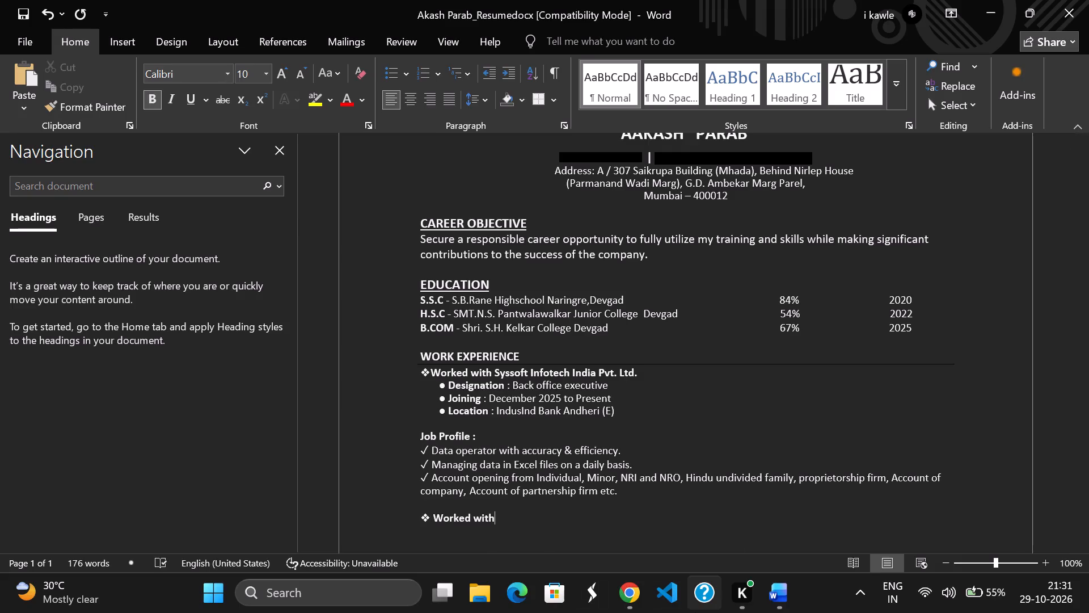
key("shift+r")
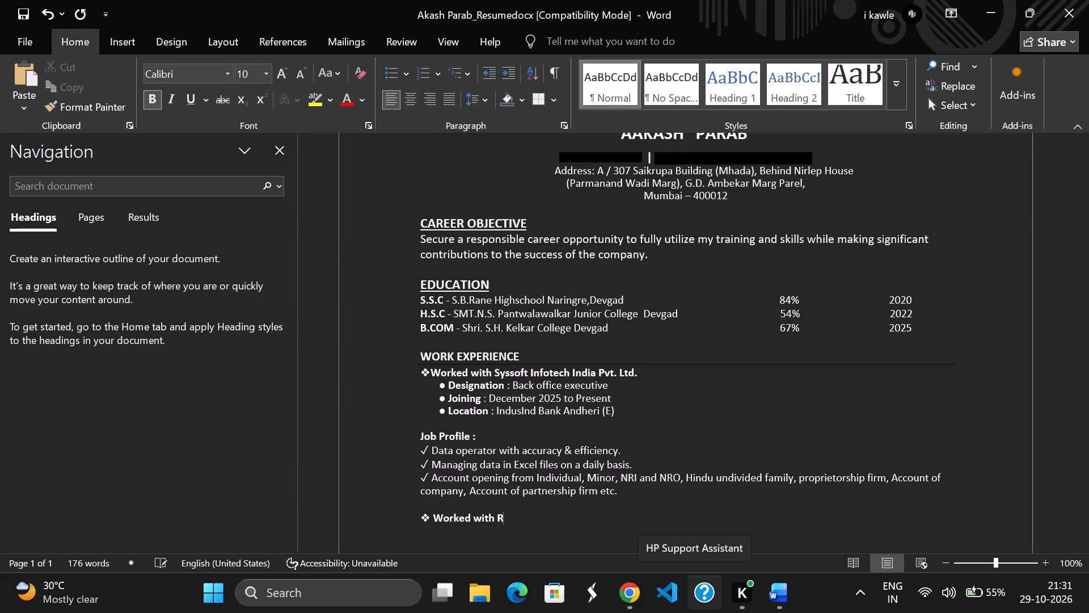
key("period")
key("space")
key("shift+k")
type(".")
key("space")
type("engineering")
key("space")
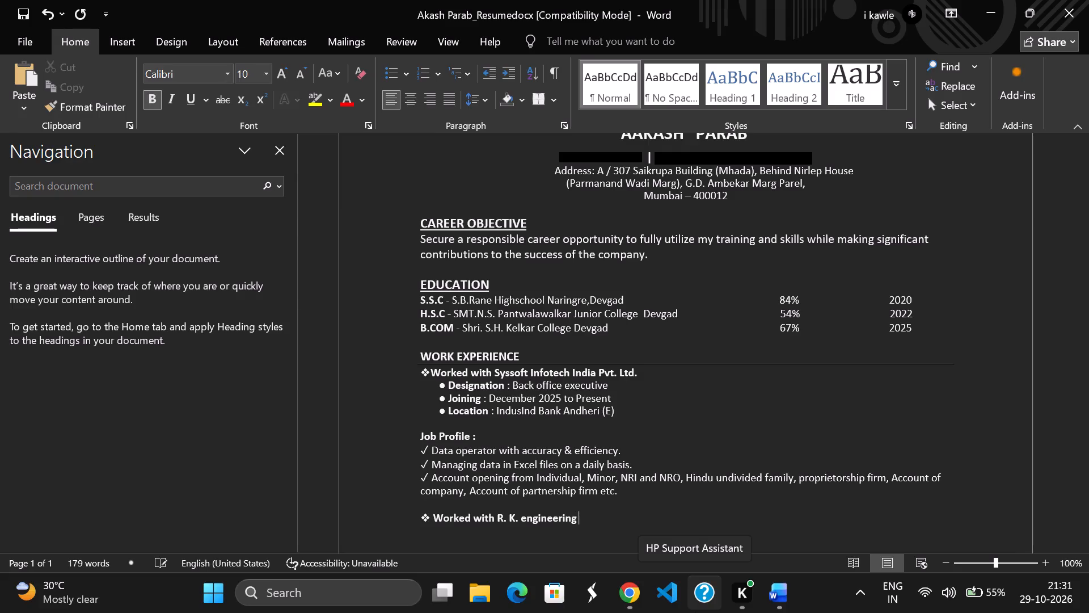
Replace "engineering" on the new bullet line with "ENGINEERING" in capitals.
key("BackSpace")
key("BackSpace")
key("BackSpace")
key("BackSpace")
key("BackSpace")
key("BackSpace")
key("BackSpace")
key("BackSpace")
key("BackSpace")
key("BackSpace")
key("BackSpace")
key("BackSpace")
type("ENGINEERING")
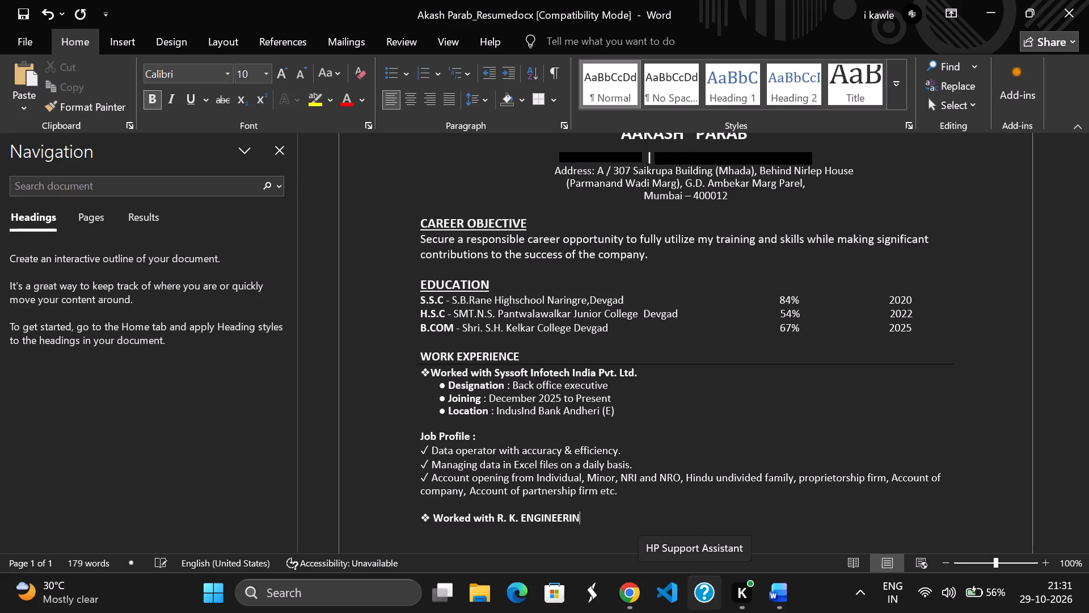
key("space")
Add "CORPORATION" after "ENGINEERING" in the new company name.
type("CORPORS")
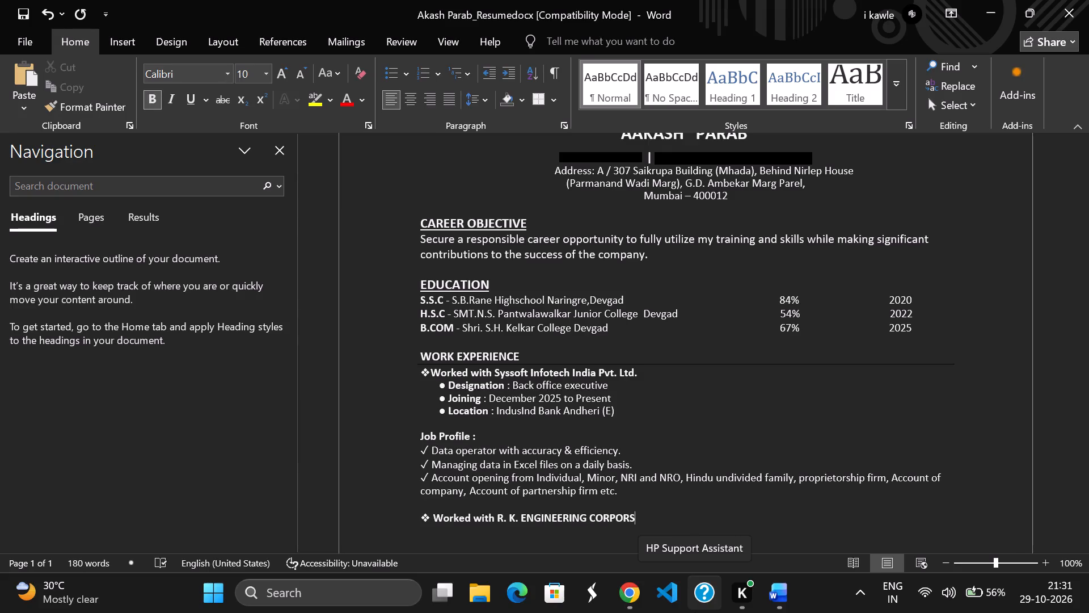
key("BackSpace")
key("BackSpace")
type("RATION")
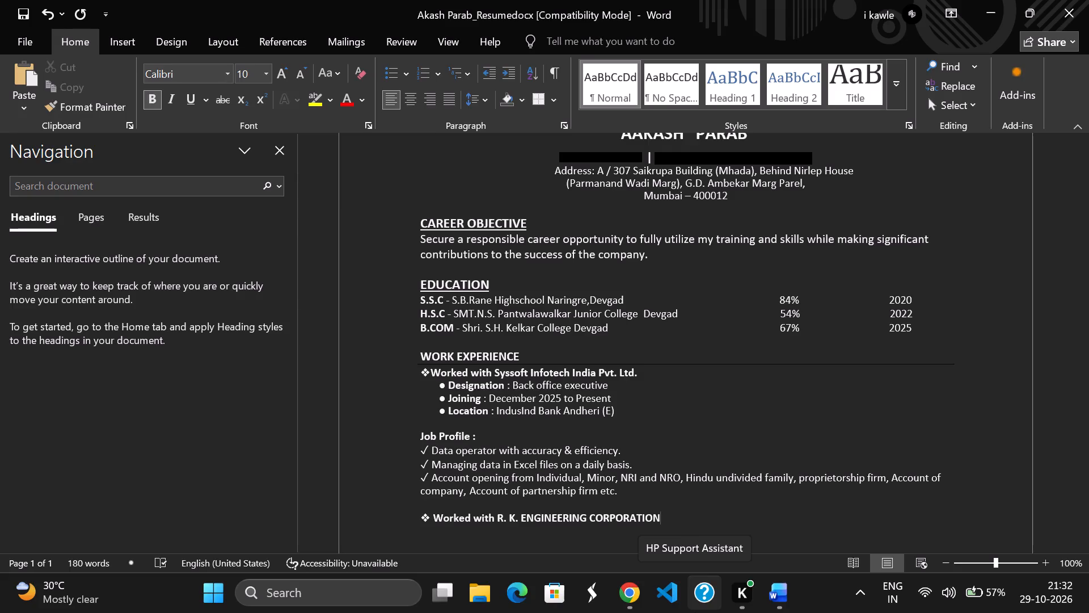
Change "CORPORATION" in the new company name to "Corporation", with only the first letter capitalised.
key("BackSpace")
key("BackSpace")
key("BackSpace")
key("BackSpace")
key("BackSpace")
key("BackSpace")
key("BackSpace")
key("BackSpace")
key("BackSpace")
key("BackSpace")
type("oro")
key("BackSpace")
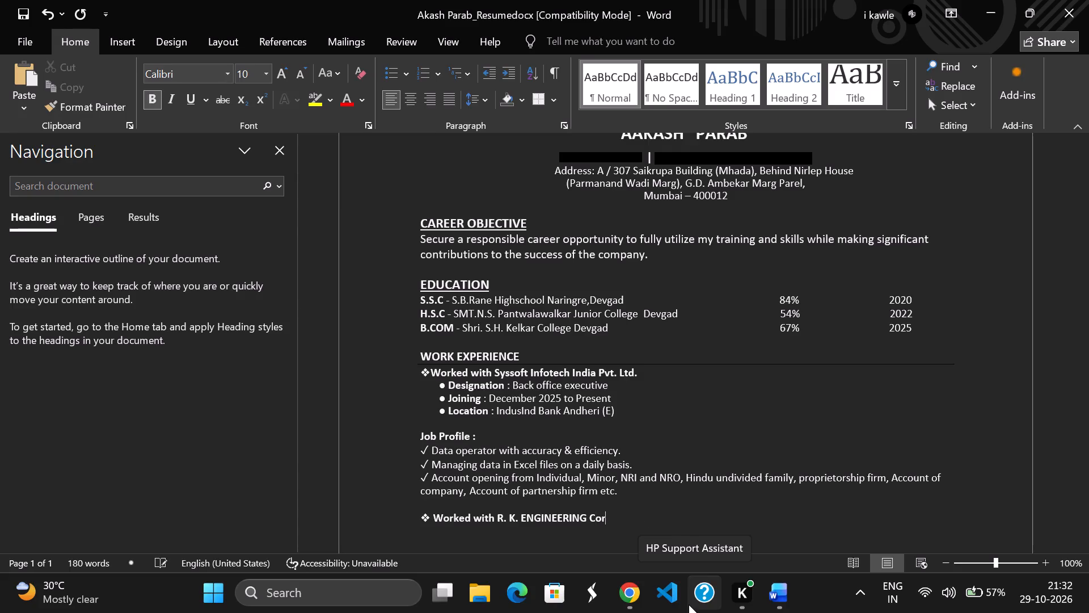
type("poration")
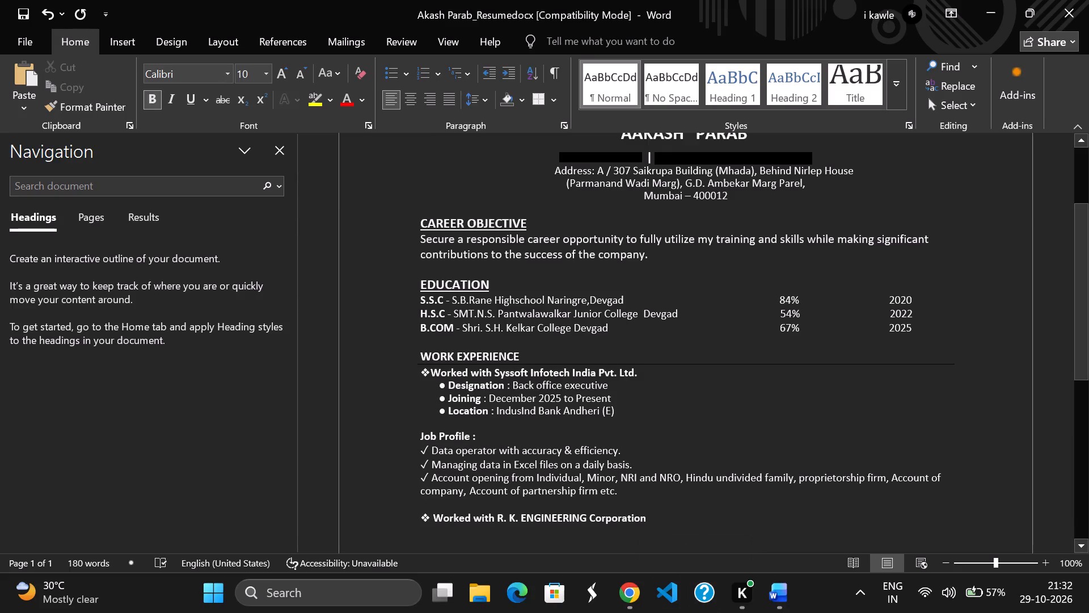
Change "ENGINEERING" in the new company name to "Engineering", with only the first letter capitalised.
key("Left")
key("Left")
key("Left")
key("Left")
key("Left")
key("Left")
key("Left")
key("Left")
key("Left")
key("Left")
key("Left")
key("Left")
key("BackSpace")
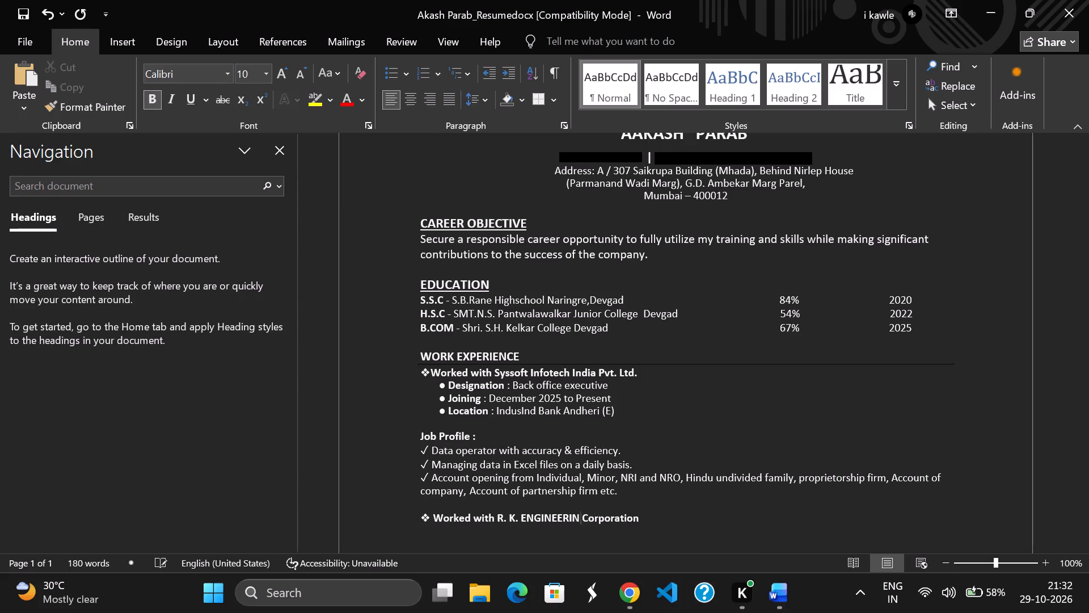
key("BackSpace")
key("BackSpace")
key("BackSpace")
key("BackSpace")
key("BackSpace")
key("BackSpace")
key("BackSpace")
key("BackSpace")
key("BackSpace")
type("ngineering")
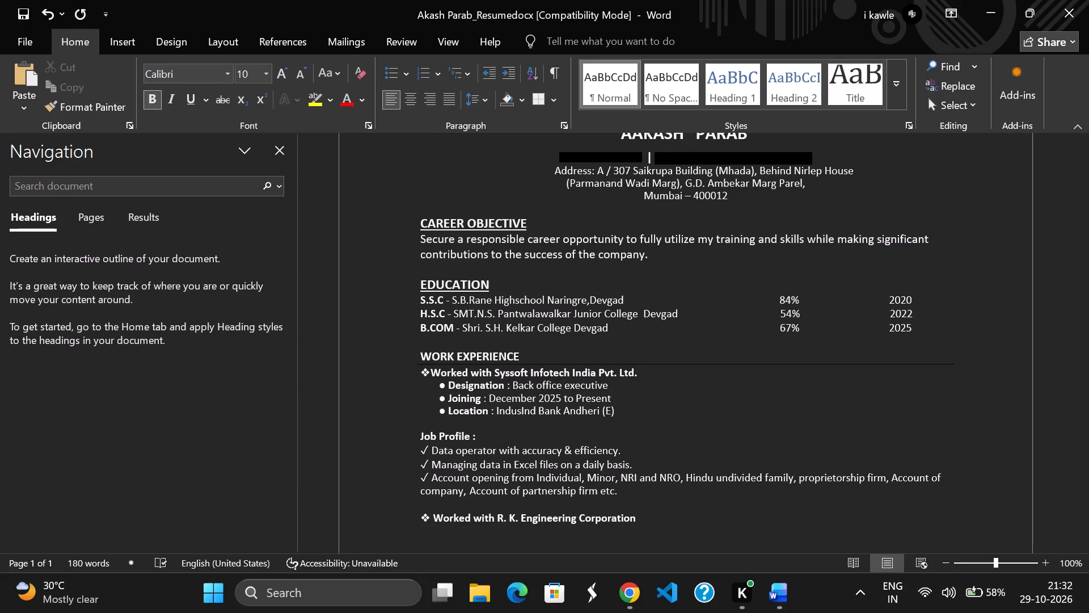
End the "Worked with R. K. Engineering Corporation" line with a full stop and add two new lines below it.
key("End")
key("period")
key("Return")
key("Return")
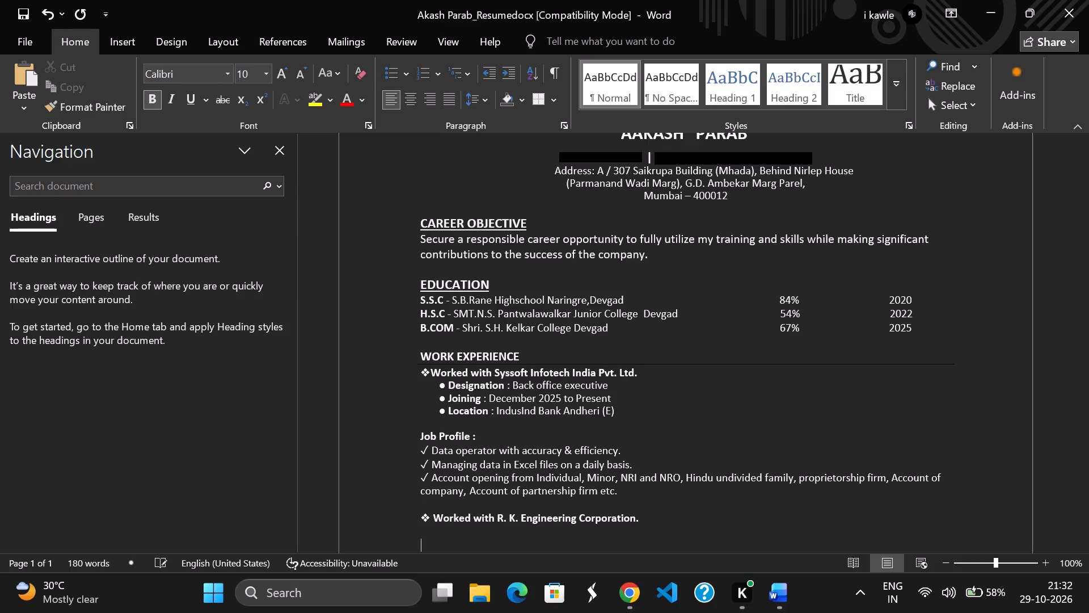
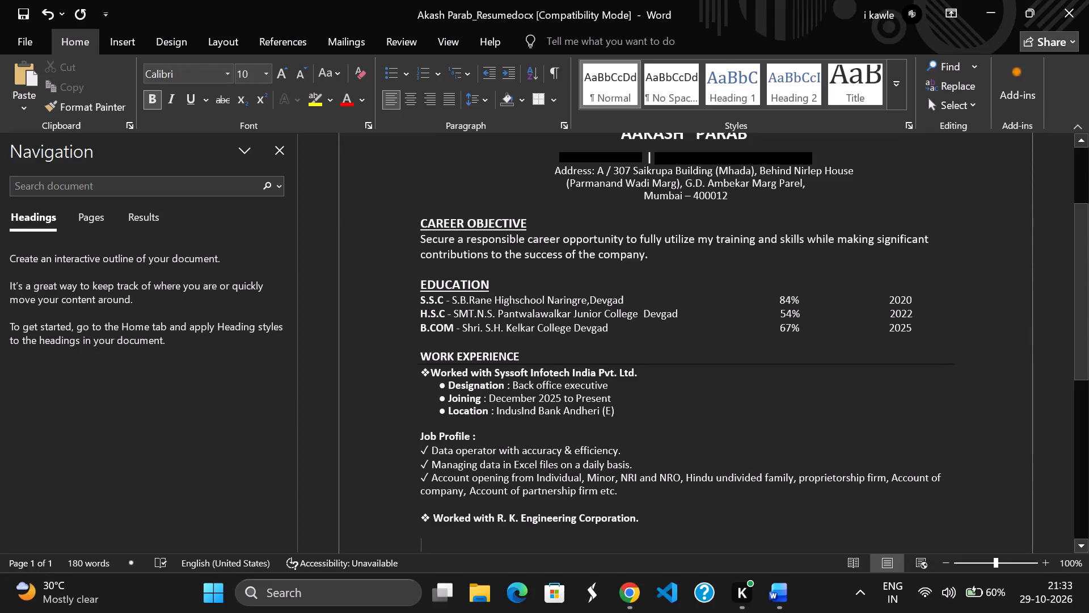
Change the end of the Joining period in the Syssoft Infotech entry to "March 2026".
left_click(617, 397)
key("BackSpace")
key("BackSpace")
key("BackSpace")
key("BackSpace")
key("BackSpace")
key("BackSpace")
key("BackSpace")
key("BackSpace")
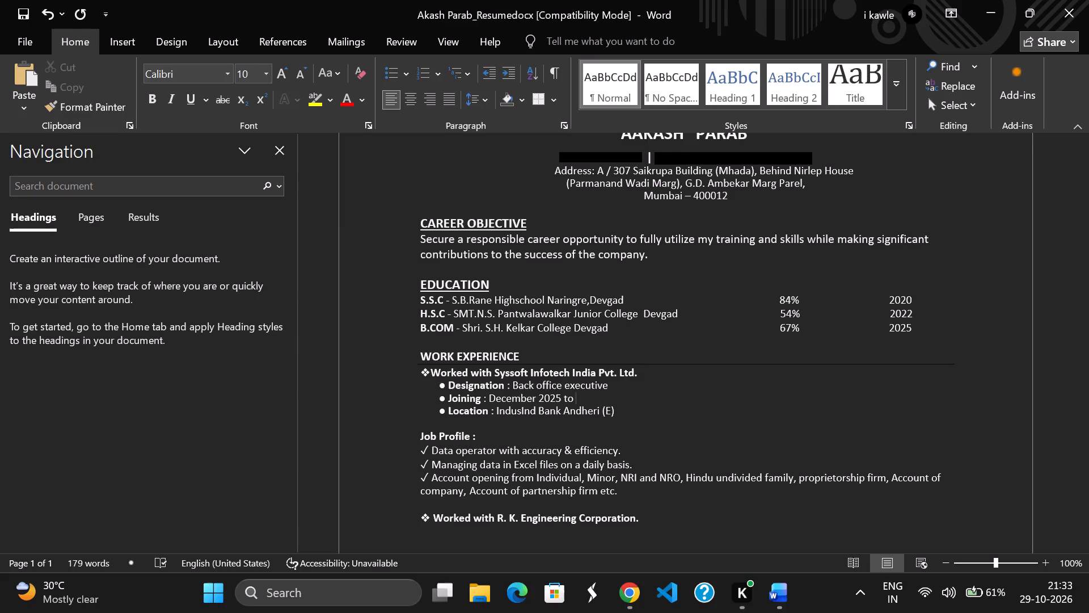
type("march")
key("space")
key("BackSpace")
key("BackSpace")
key("BackSpace")
key("BackSpace")
key("BackSpace")
key("BackSpace")
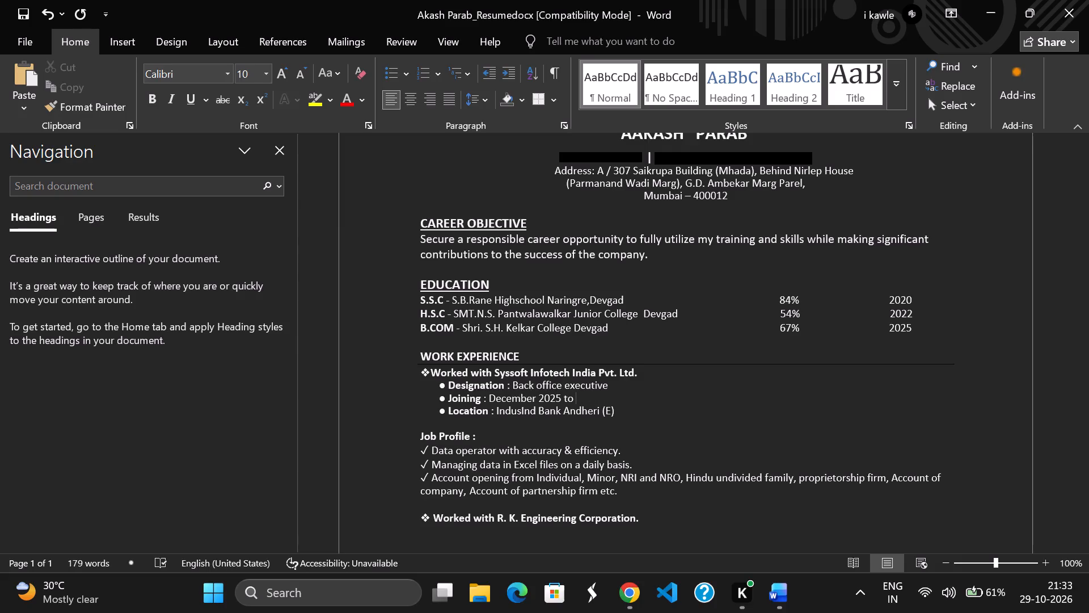
type("Ma")
type("rch")
key("space")
type("2026")
Copy the Designation, Joining and Location lines of the Syssoft Infotech entry.
double_click(440, 383)
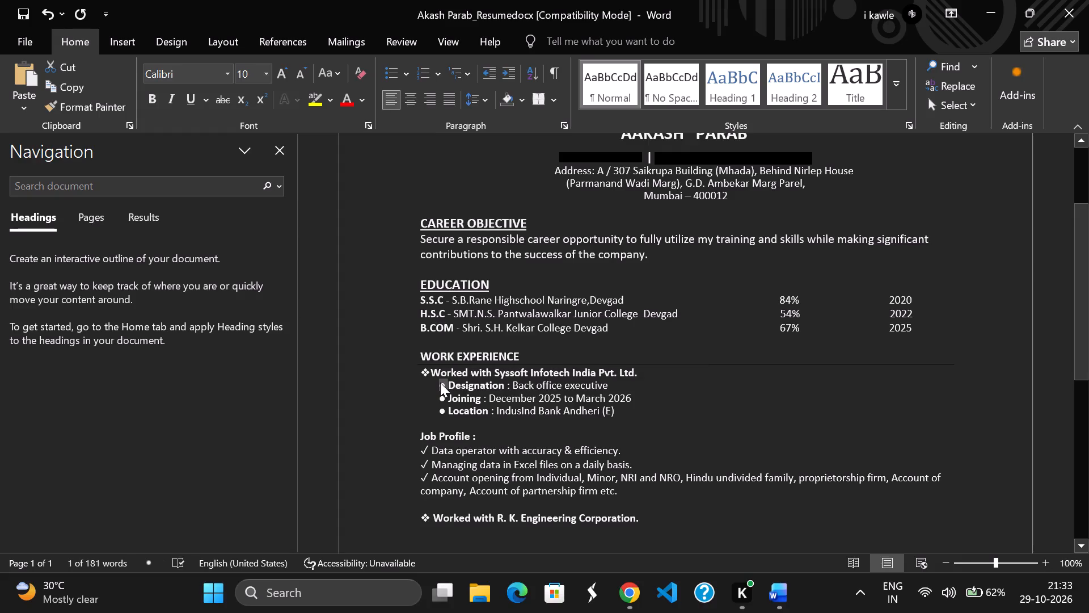
key("ctrl+Right")
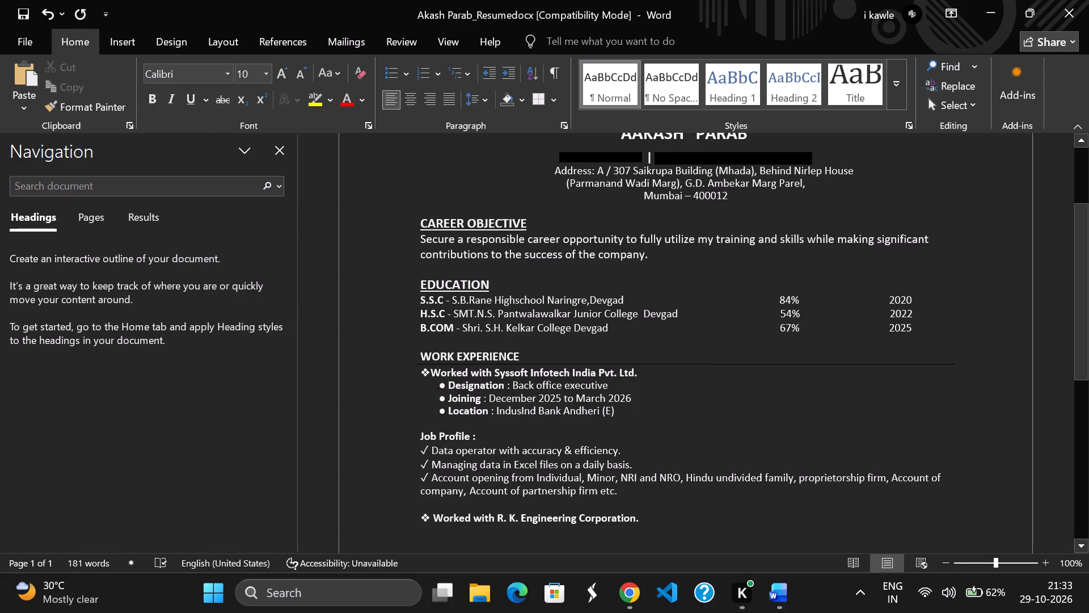
double_click(441, 383)
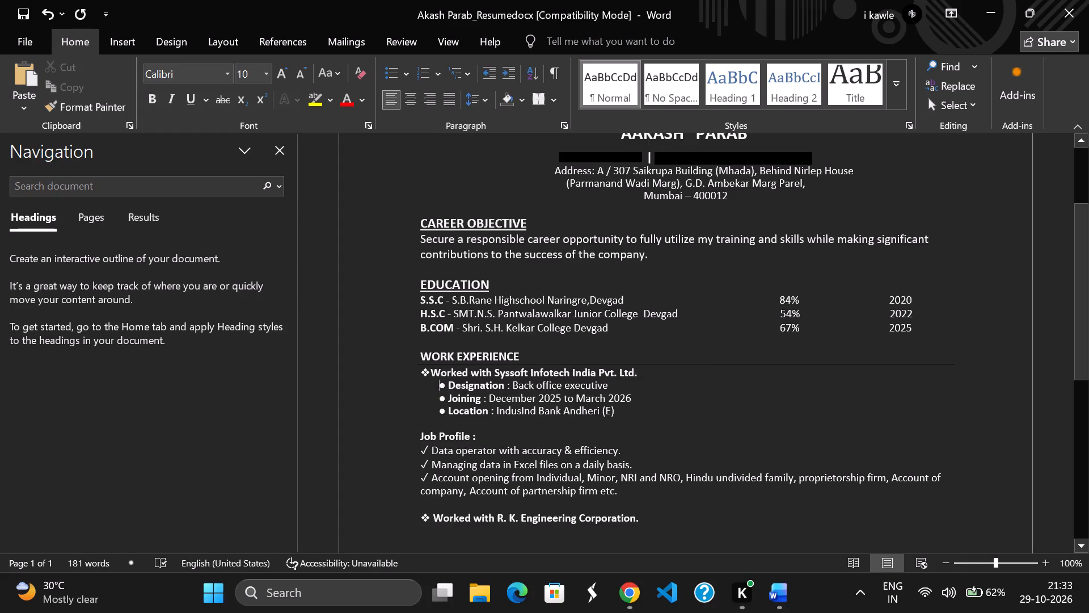
double_click(441, 383)
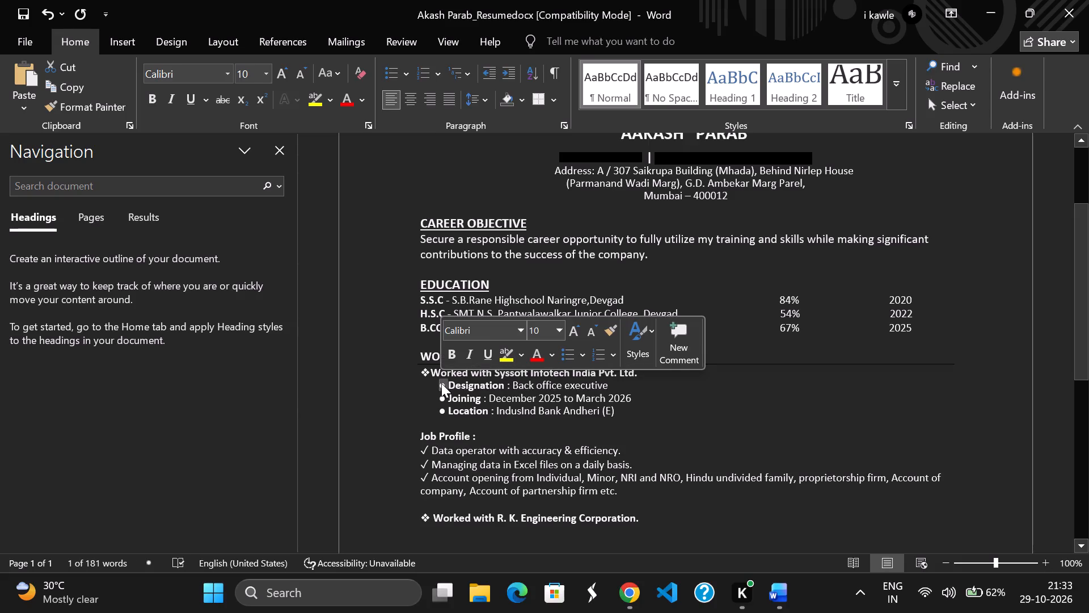
key("ctrl+shift+Right")
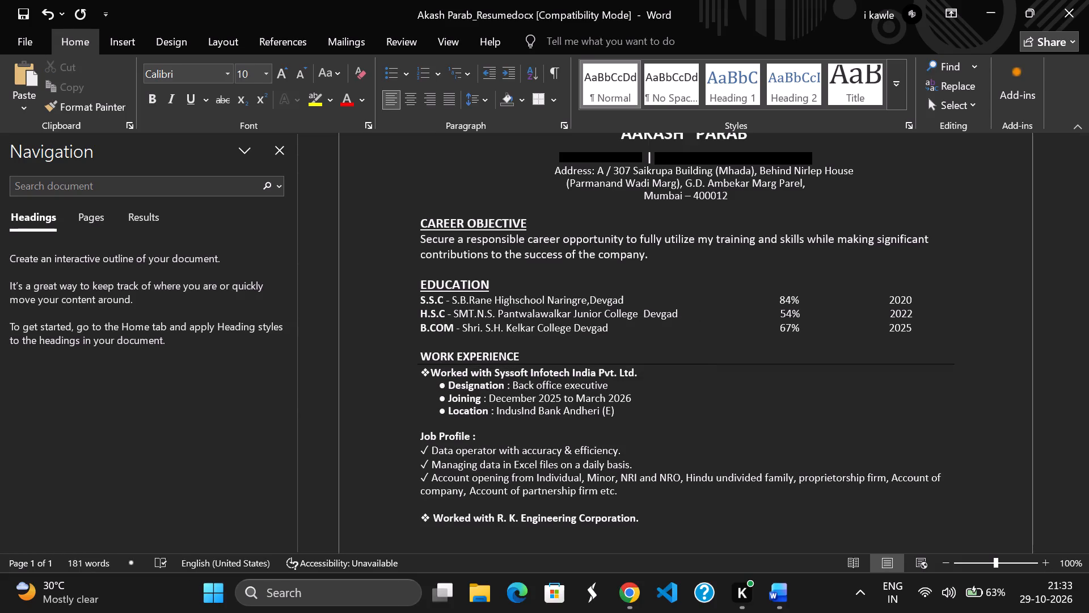
double_click(441, 383)
left_click(441, 383)
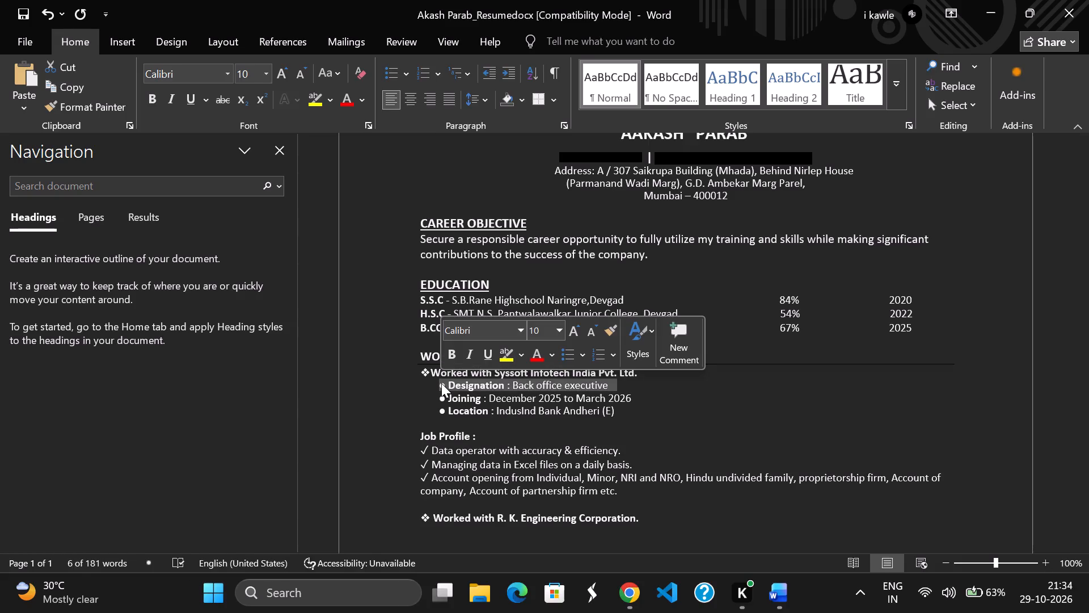
left_click(441, 383)
double_click(441, 383)
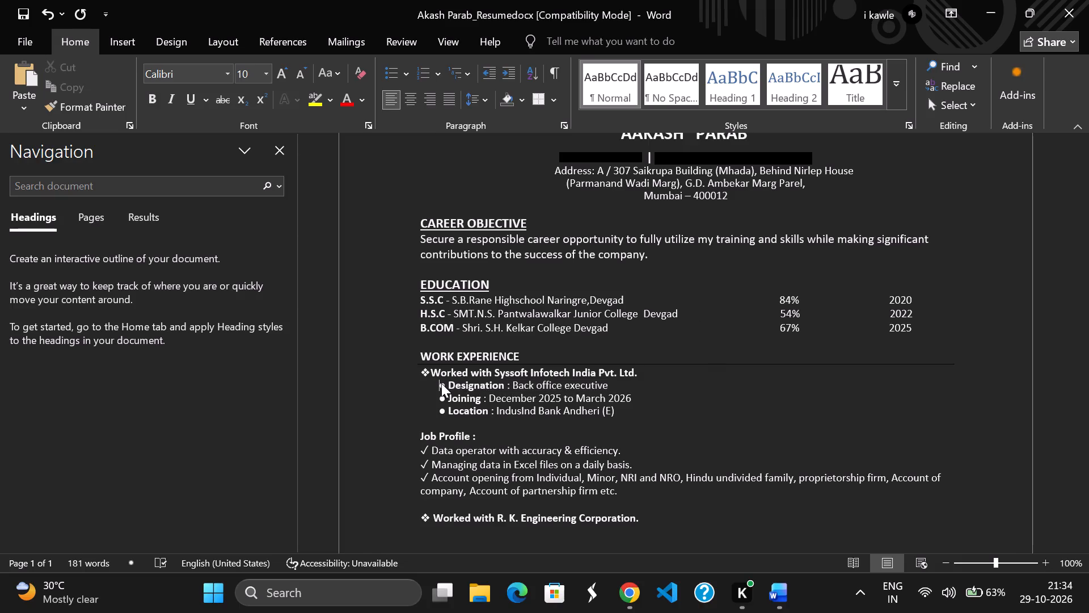
double_click(441, 383)
left_click(441, 383)
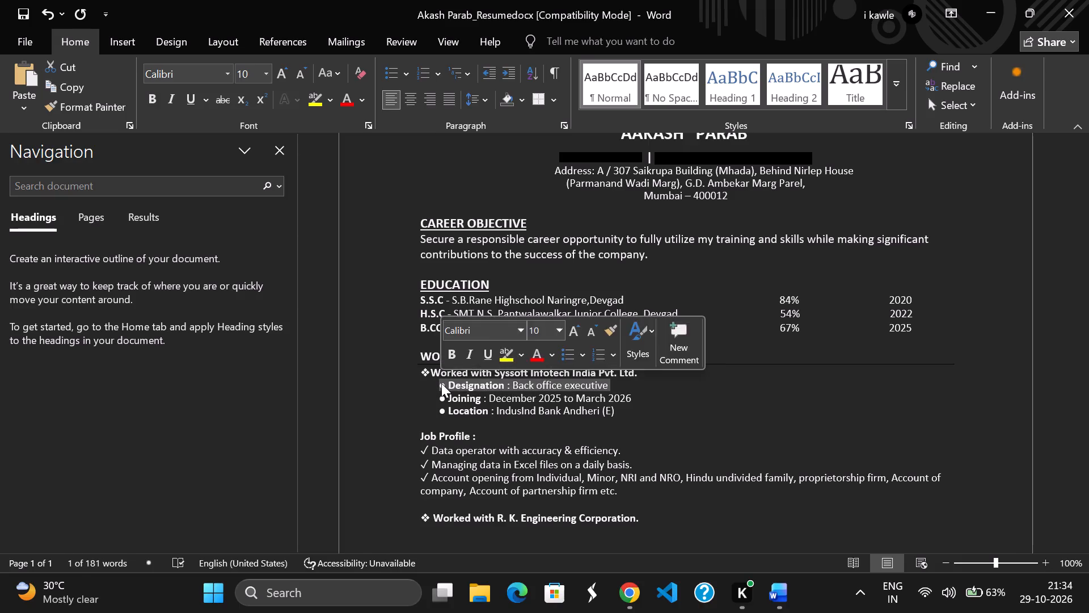
double_click(441, 383)
left_click(441, 383)
double_click(441, 383)
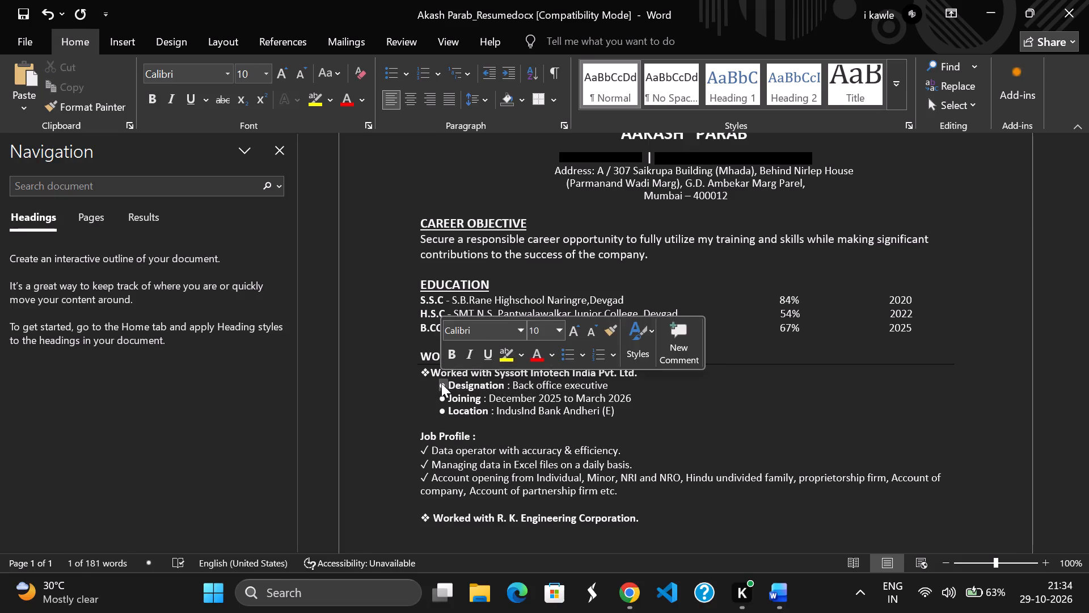
left_click(441, 383)
double_click(441, 383)
left_click(441, 383)
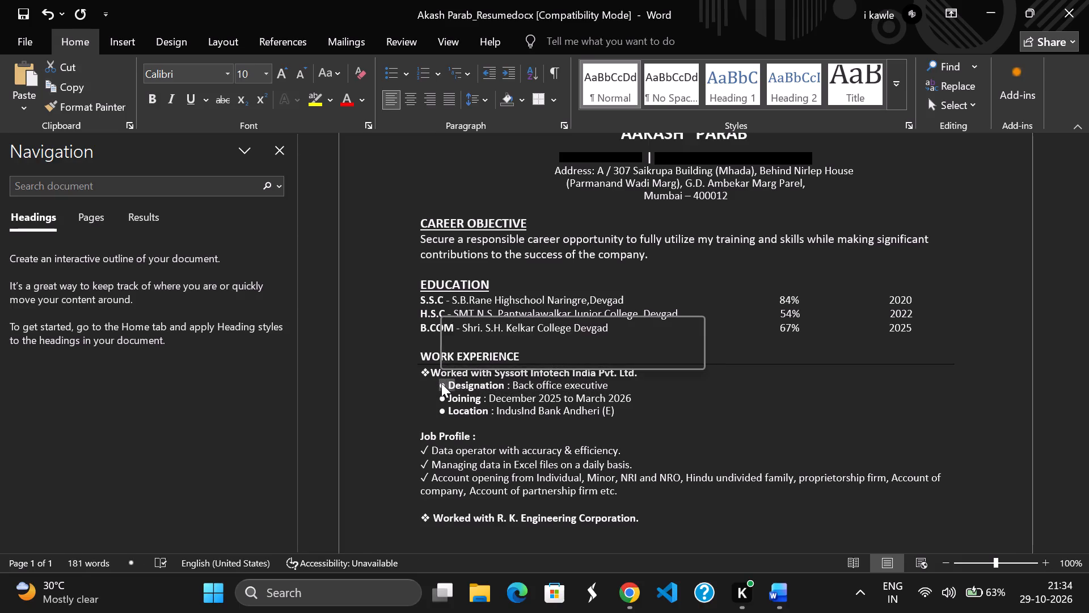
double_click(441, 383)
left_click(441, 383)
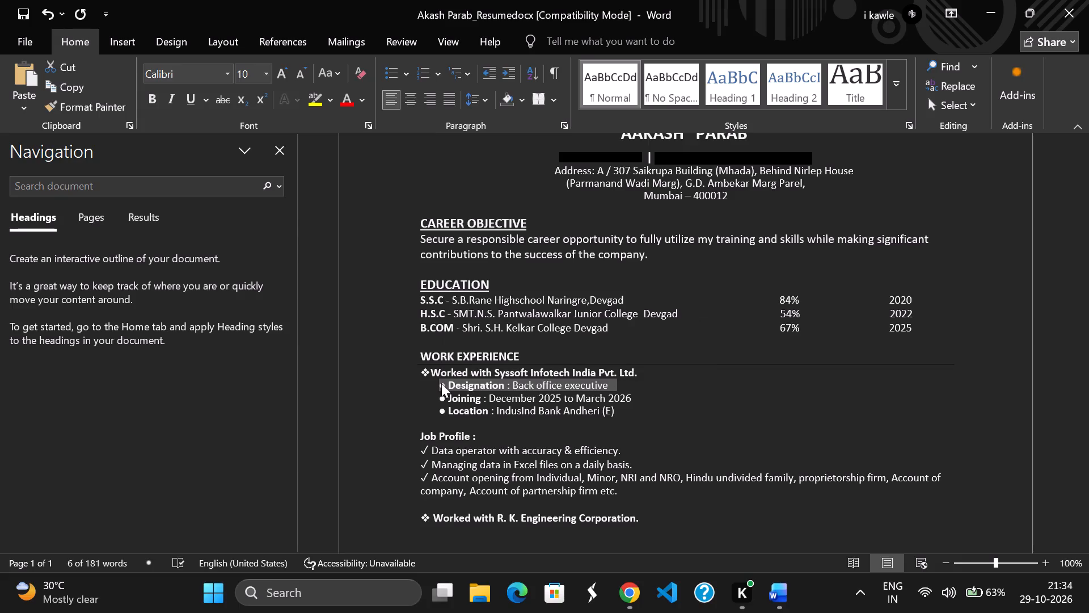
key("shift+Down")
key("shift+Down")
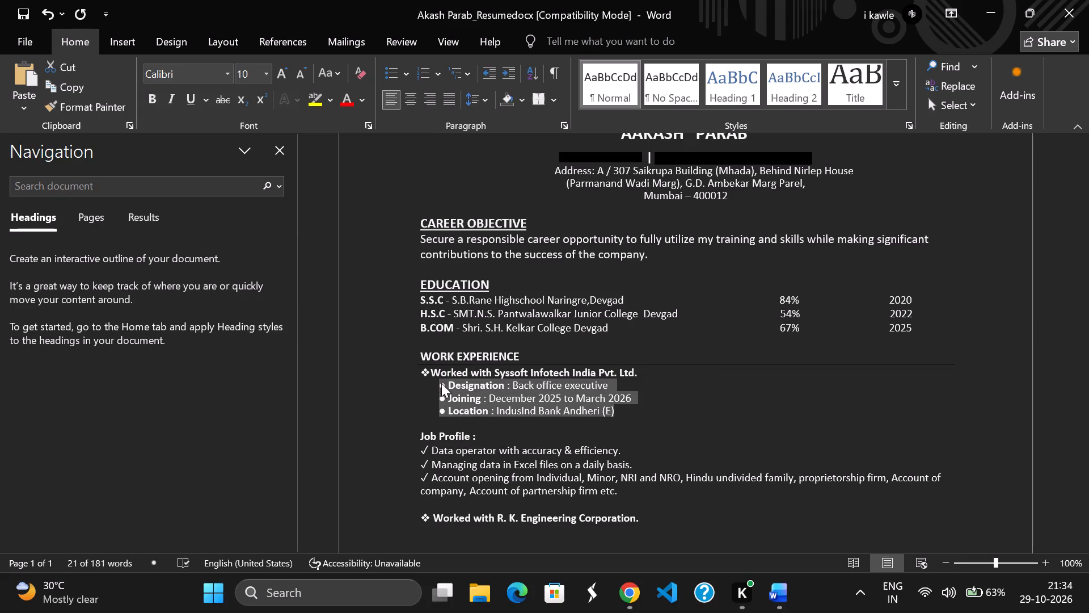
key("ctrl+c")
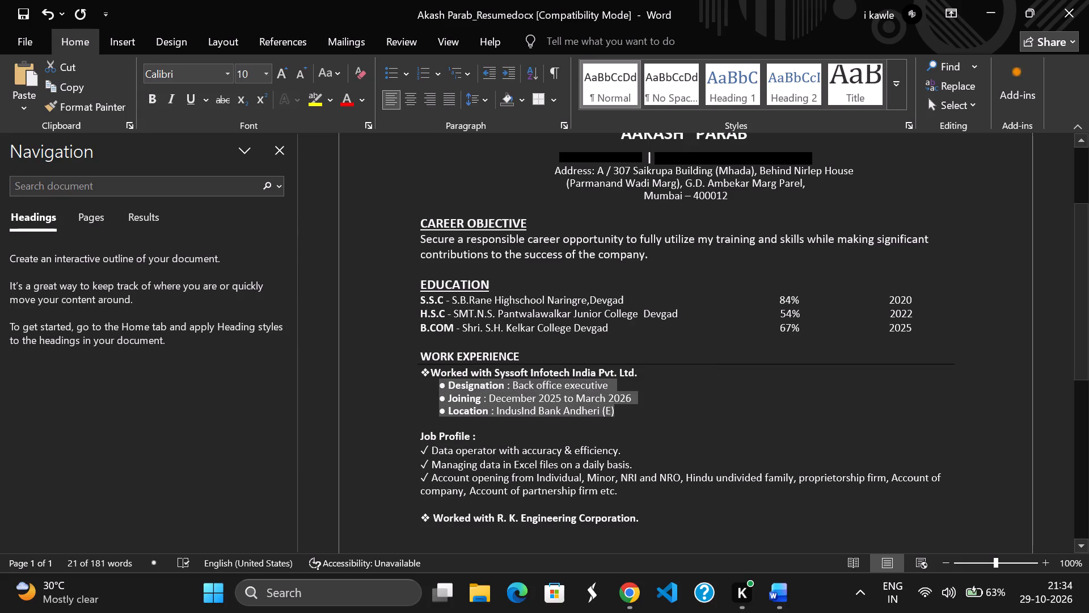
Paste the copied lines, indented with spaces, on the blank line below "Worked with R. K. Engineering Corporation.".
left_click(431, 532)
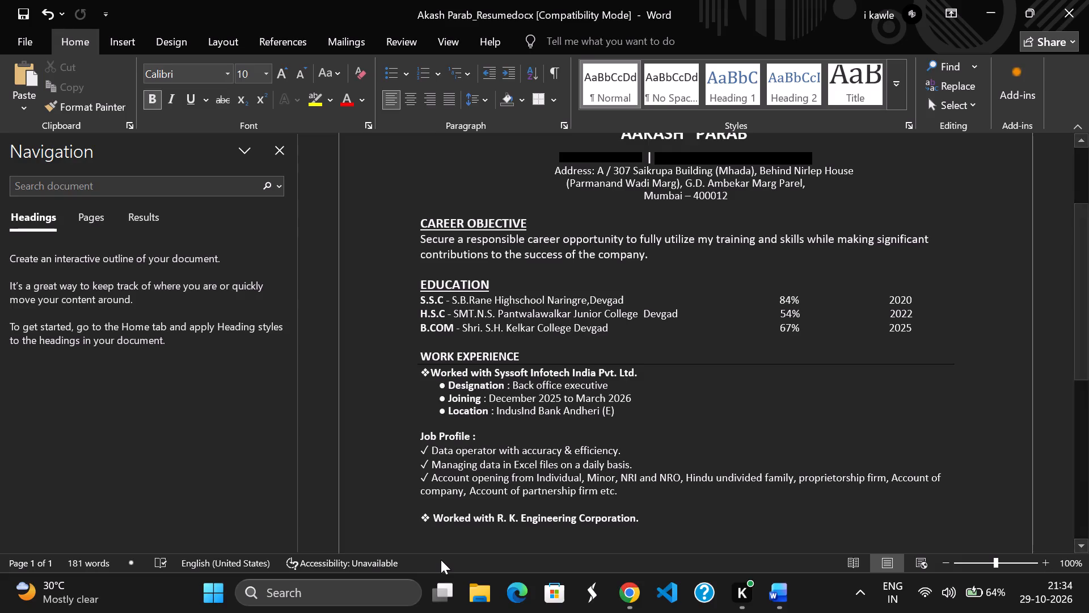
key("space")
key("space")
key("space")
key("space")
key("space")
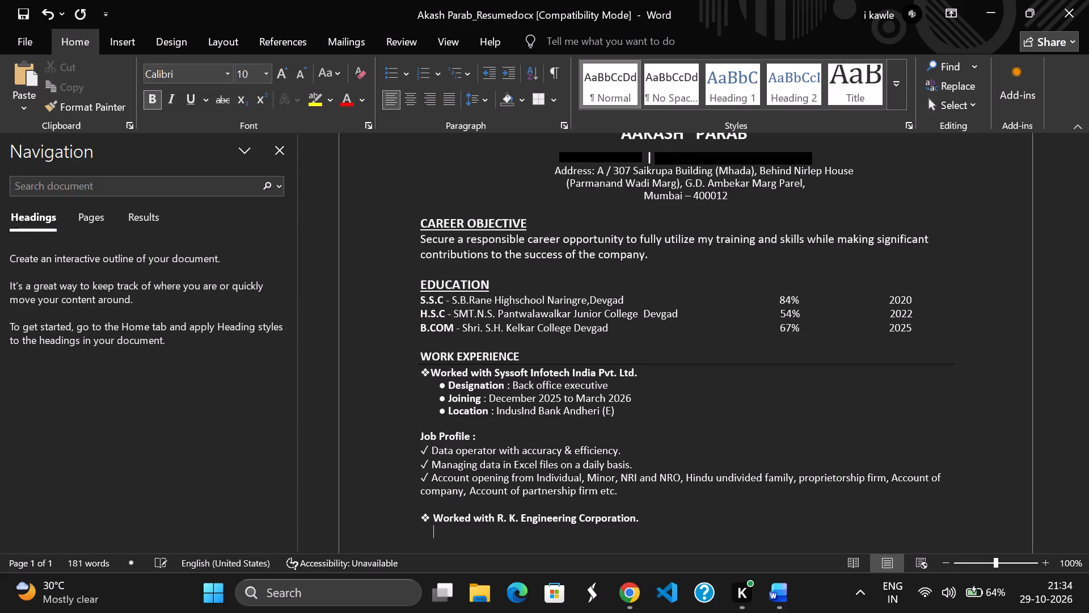
key("space")
key("space")
key("space")
key("space")
key("ctrl+v")
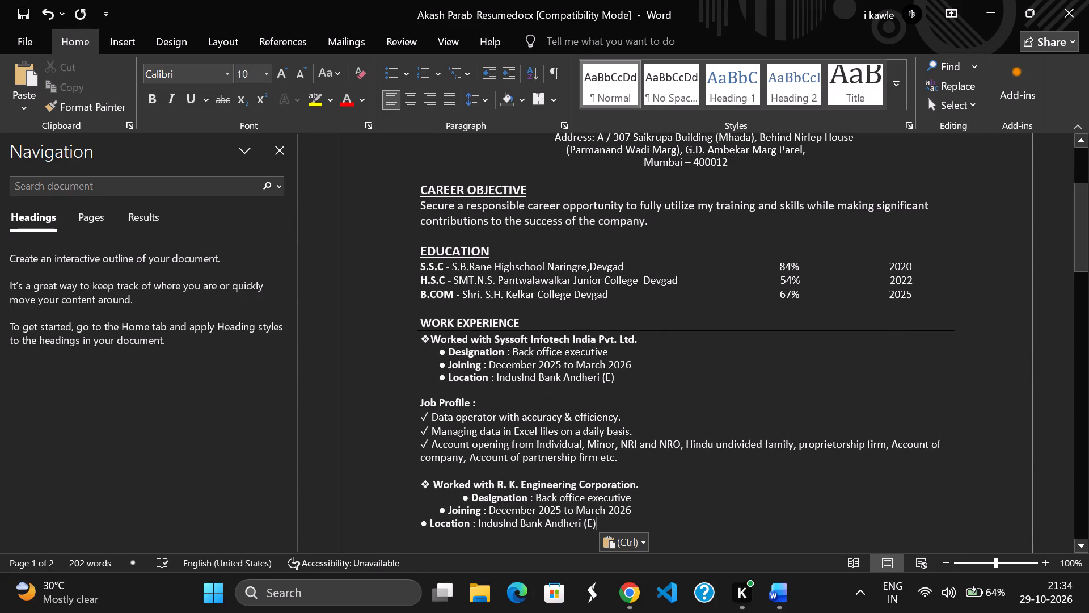
Reduce the indent of the pasted Designation line to seven leading spaces, in line with the Joining bullet.
left_click(460, 493)
key("BackSpace")
key("BackSpace")
key("BackSpace")
key("BackSpace")
key("BackSpace")
key("BackSpace")
key("BackSpace")
key("BackSpace")
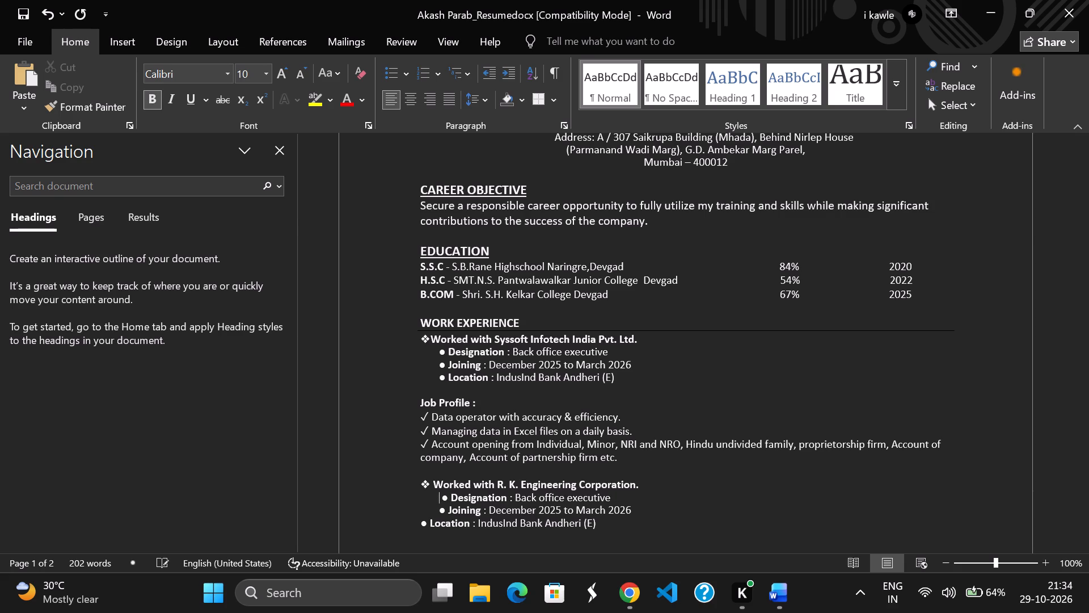
key("BackSpace")
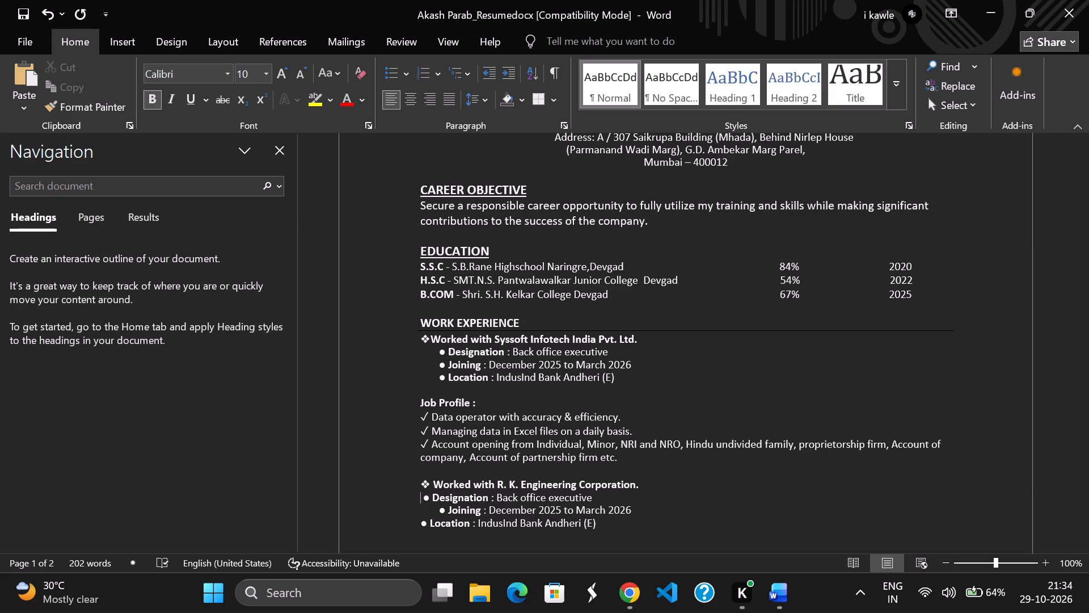
key("space")
key("space")
key("space")
key("space")
key("space")
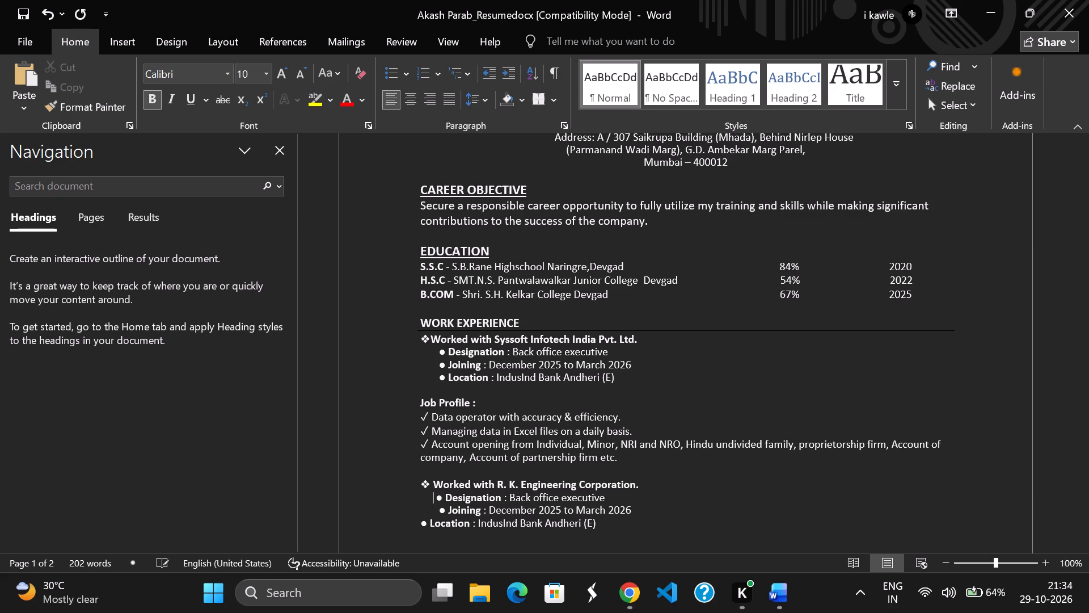
key("space")
key("space")
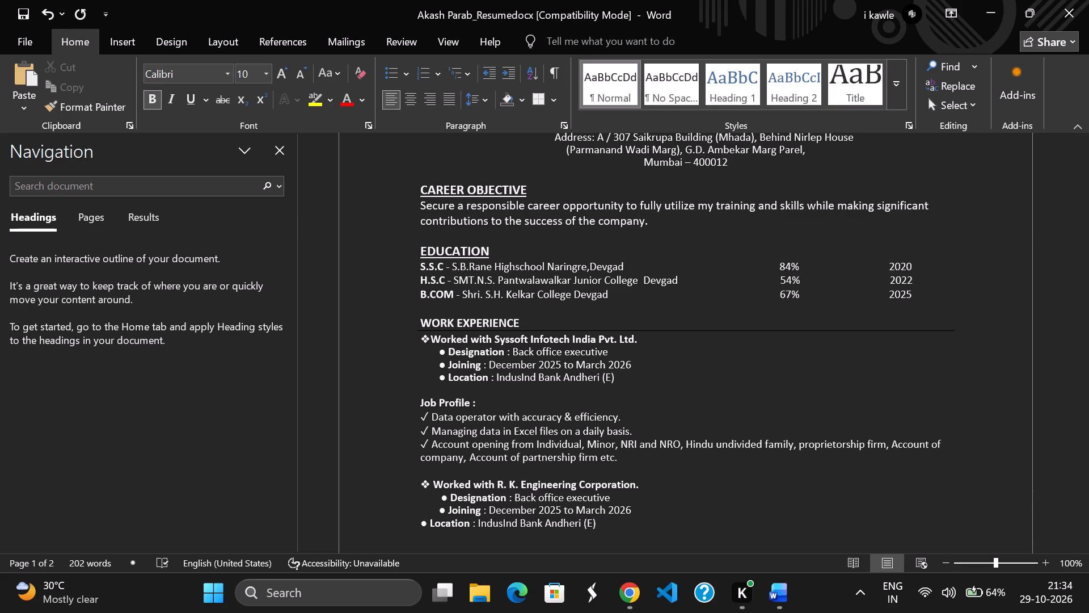
Indent the pasted Joining line by one extra space to align its bullet with the Designation bullet.
left_click(434, 516)
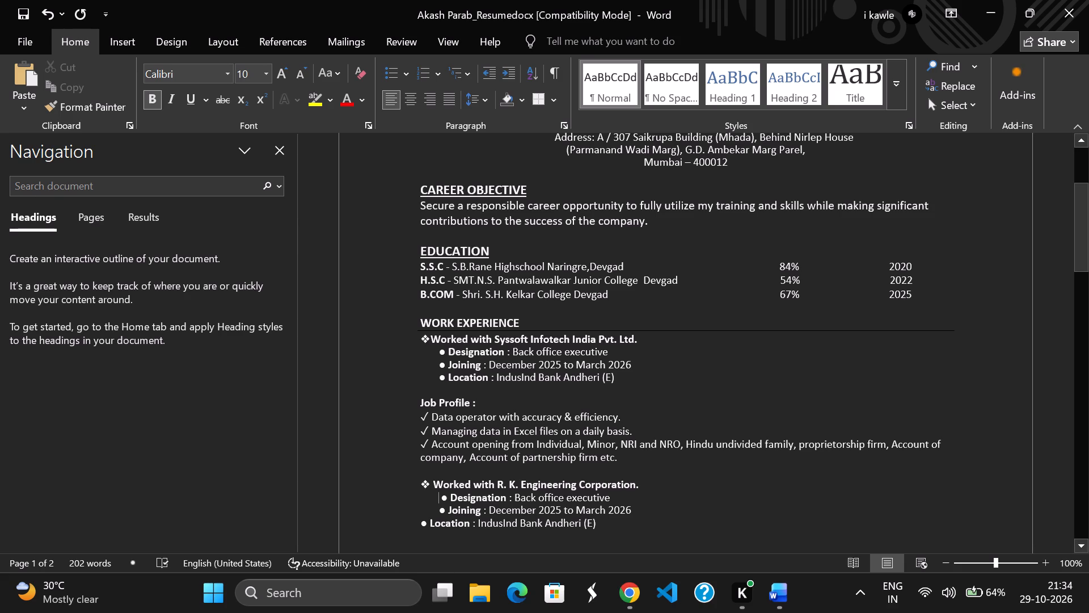
key("Up")
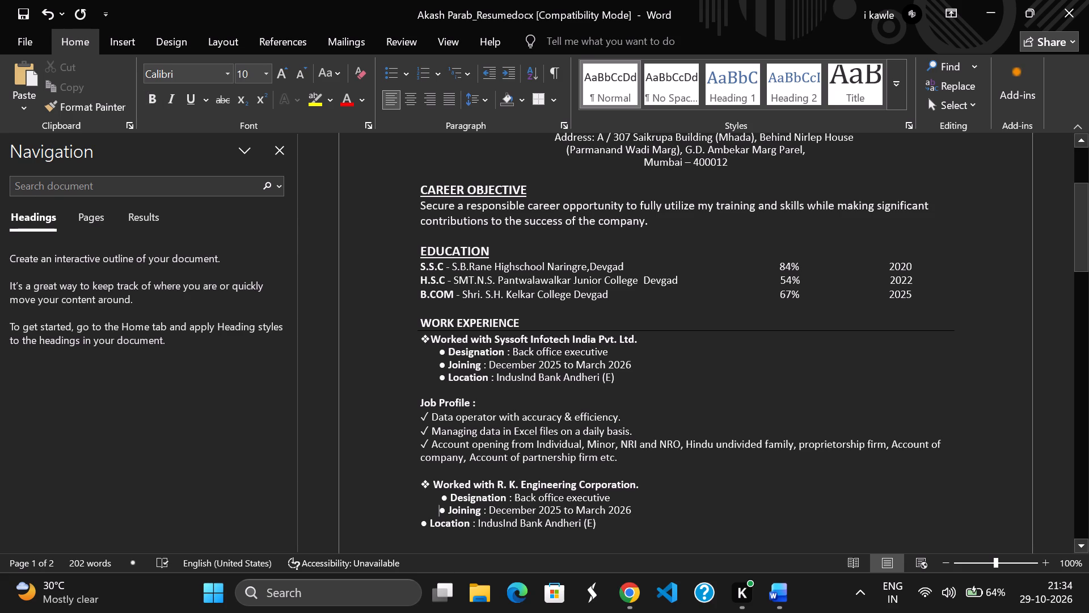
left_click(434, 516)
key("Up")
key("space")
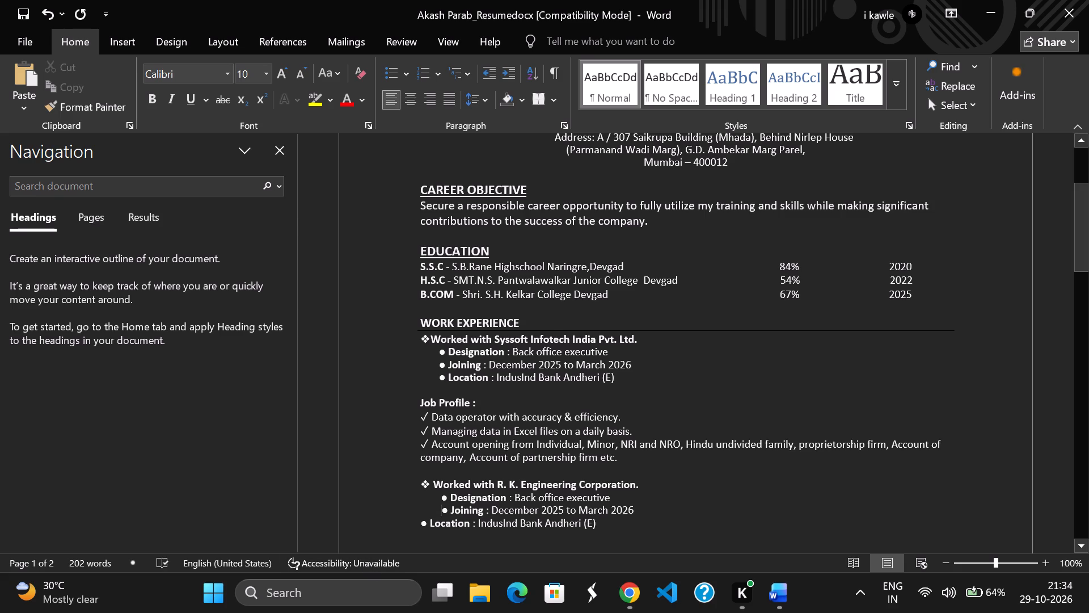
Indent the pasted Location line with eight leading spaces to align its bullet with the lines above.
left_click(420, 527)
key("space")
key("space")
key("space")
key("space")
key("space")
key("space")
key("space")
key("space")
key("space")
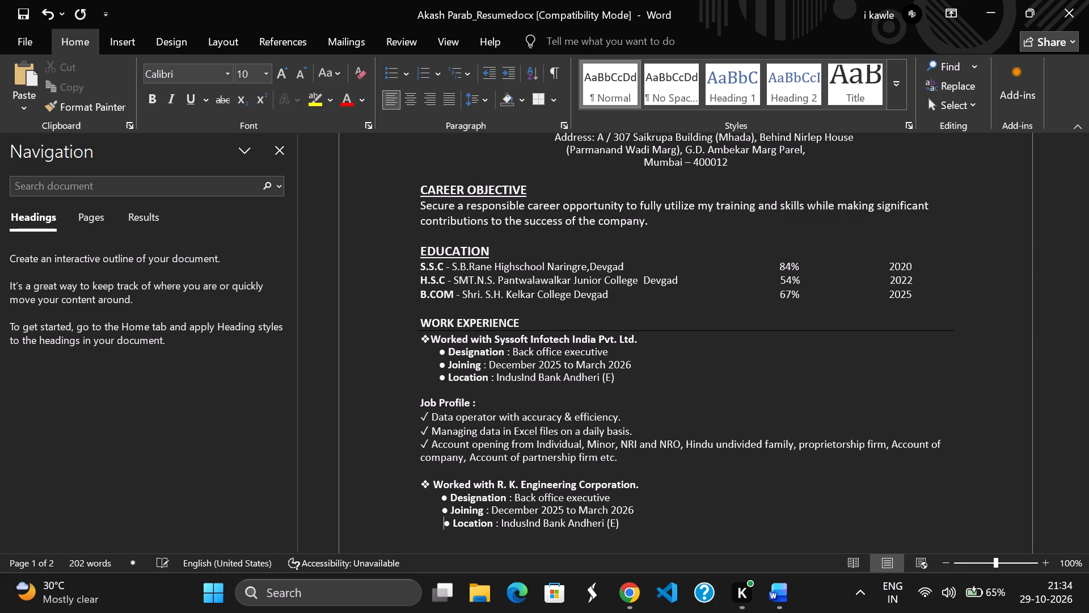
key("BackSpace")
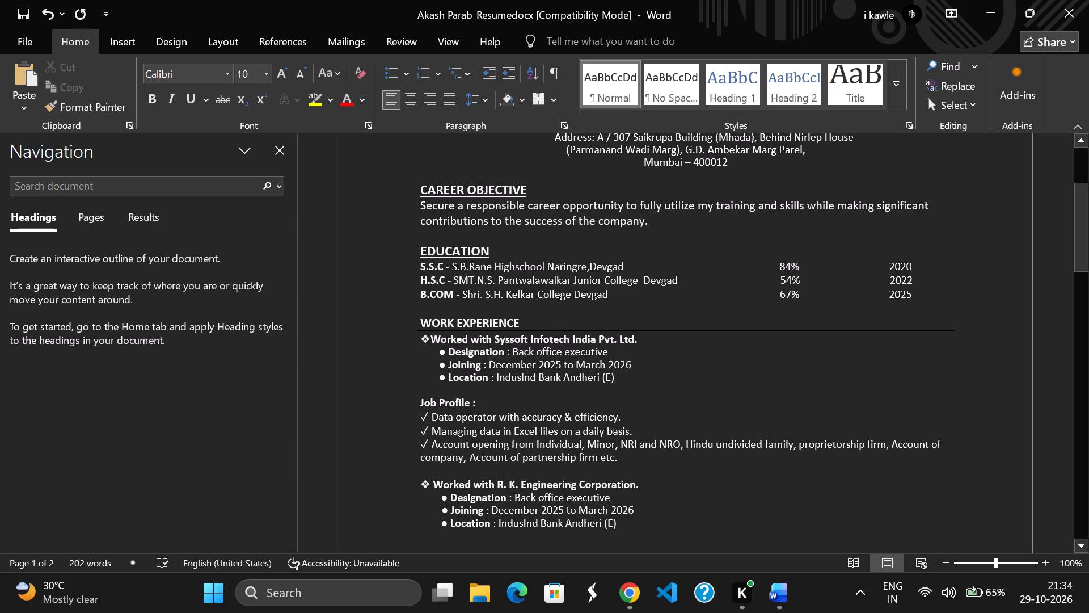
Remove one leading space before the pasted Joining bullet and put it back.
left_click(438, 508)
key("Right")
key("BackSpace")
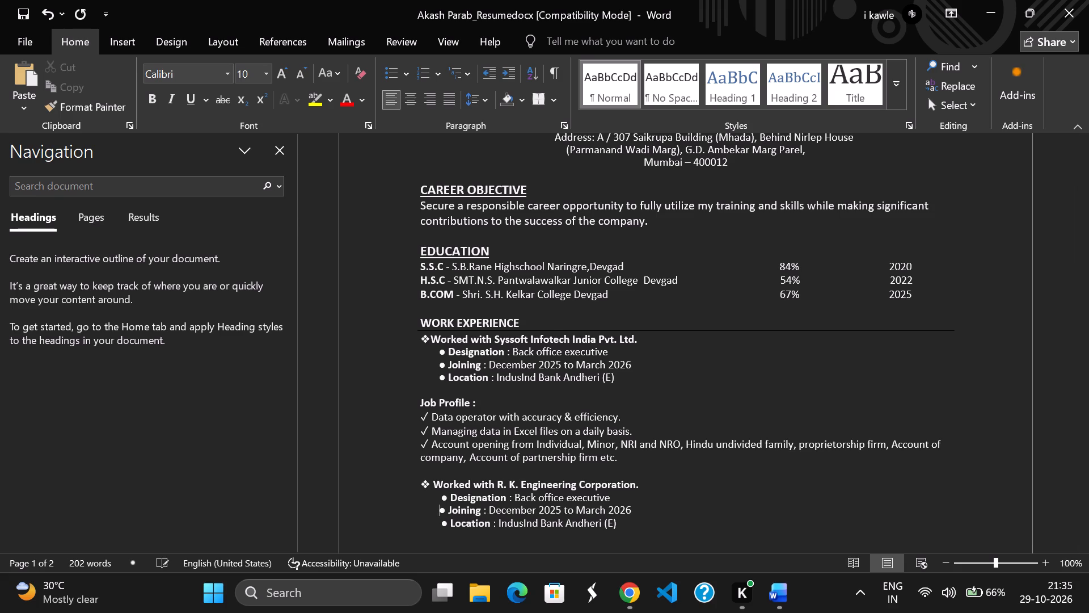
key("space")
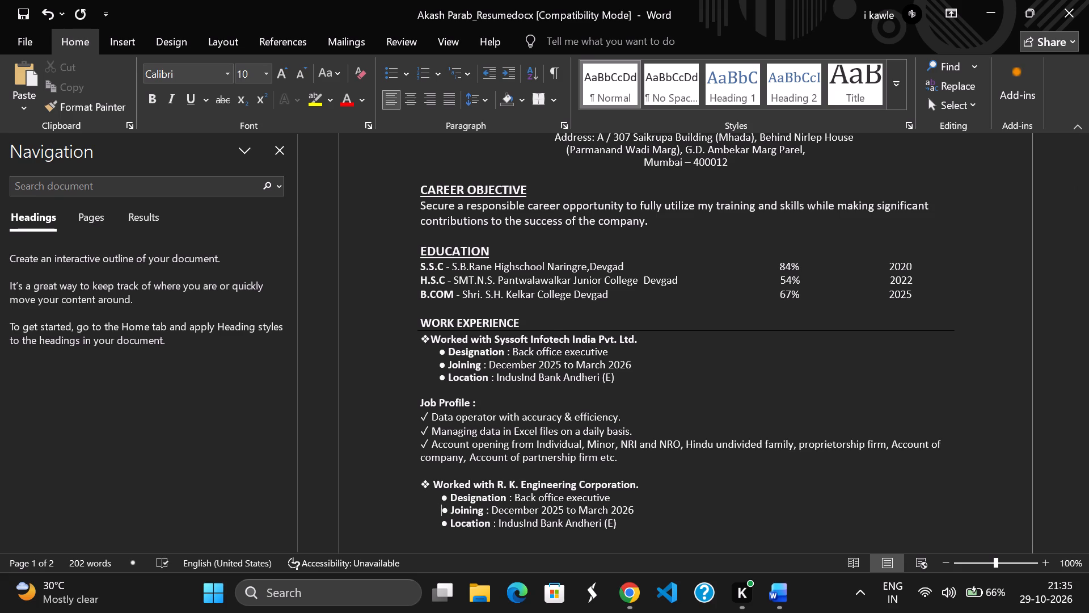
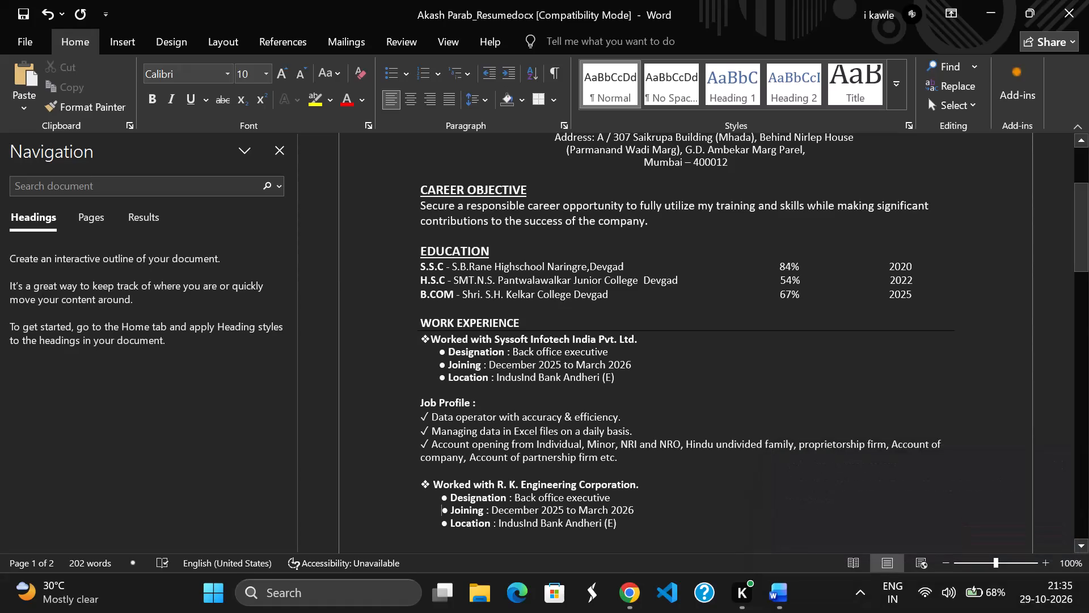
Change the designation in the R. K. Engineering Corporation entry to Accounts Executive.
left_click(561, 497)
key("BackSpace")
key("BackSpace")
key("BackSpace")
key("BackSpace")
key("BackSpace")
key("BackSpace")
key("BackSpace")
key("BackSpace")
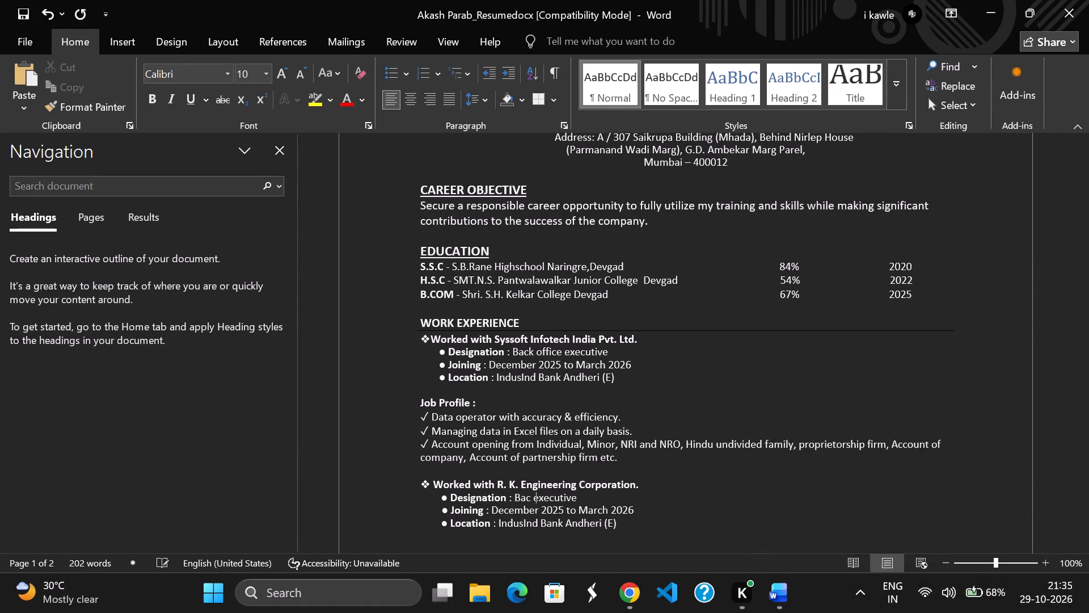
key("BackSpace")
key("BackSpace")
key("BackSpace")
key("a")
key("BackSpace")
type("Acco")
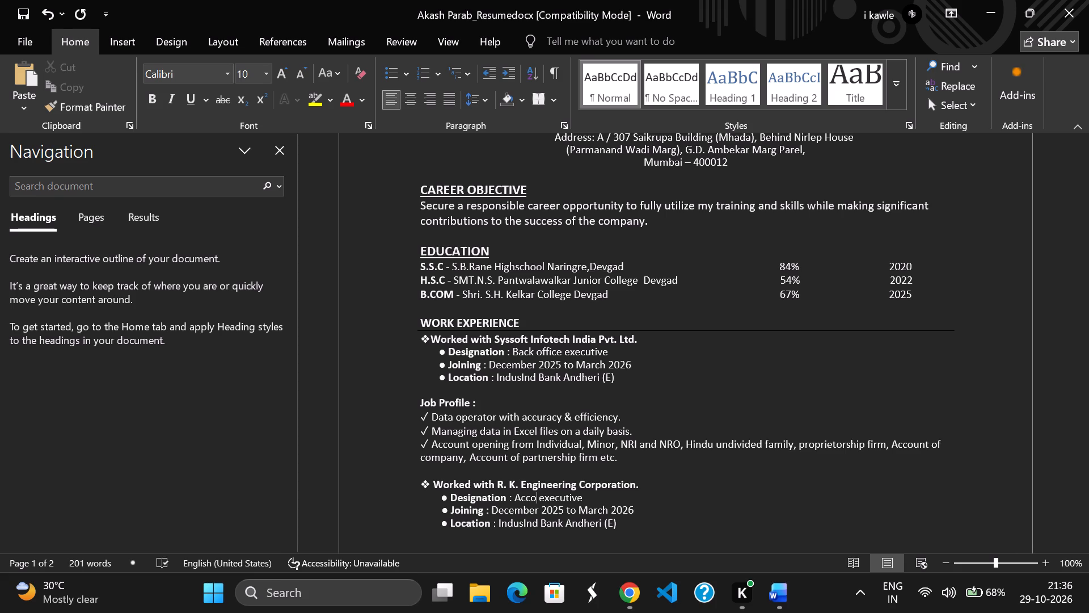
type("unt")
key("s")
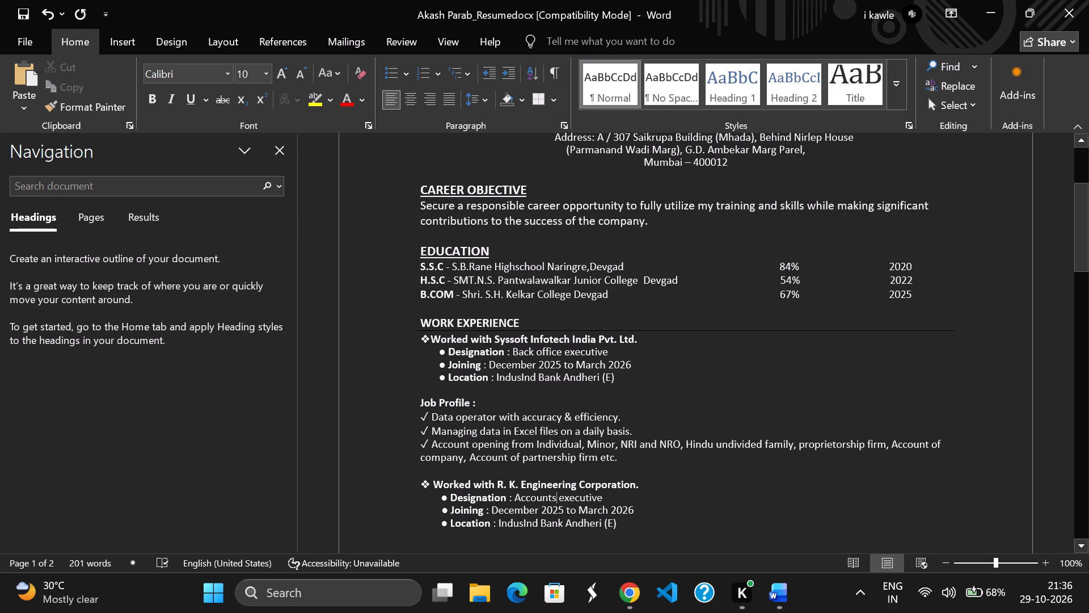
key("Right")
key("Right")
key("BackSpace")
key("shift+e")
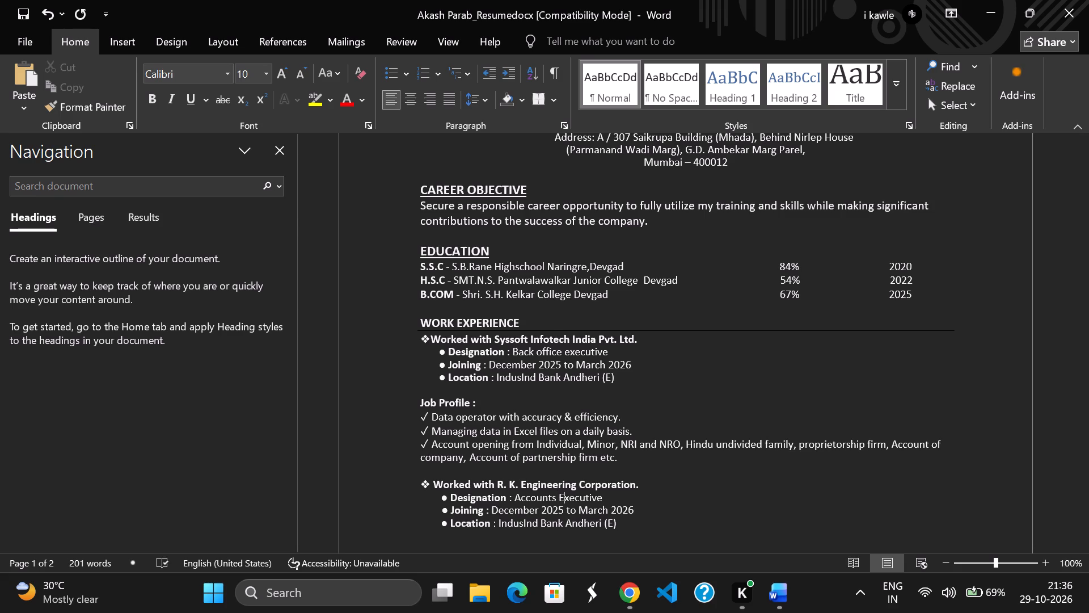
Set the end of the R. K. Engineering Corporation joining period to Present.
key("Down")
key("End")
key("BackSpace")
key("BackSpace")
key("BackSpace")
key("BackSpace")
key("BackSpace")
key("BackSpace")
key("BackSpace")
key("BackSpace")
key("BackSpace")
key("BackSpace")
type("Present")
Replace the start date on the R. K. Engineering Corporation Joining line with the month April.
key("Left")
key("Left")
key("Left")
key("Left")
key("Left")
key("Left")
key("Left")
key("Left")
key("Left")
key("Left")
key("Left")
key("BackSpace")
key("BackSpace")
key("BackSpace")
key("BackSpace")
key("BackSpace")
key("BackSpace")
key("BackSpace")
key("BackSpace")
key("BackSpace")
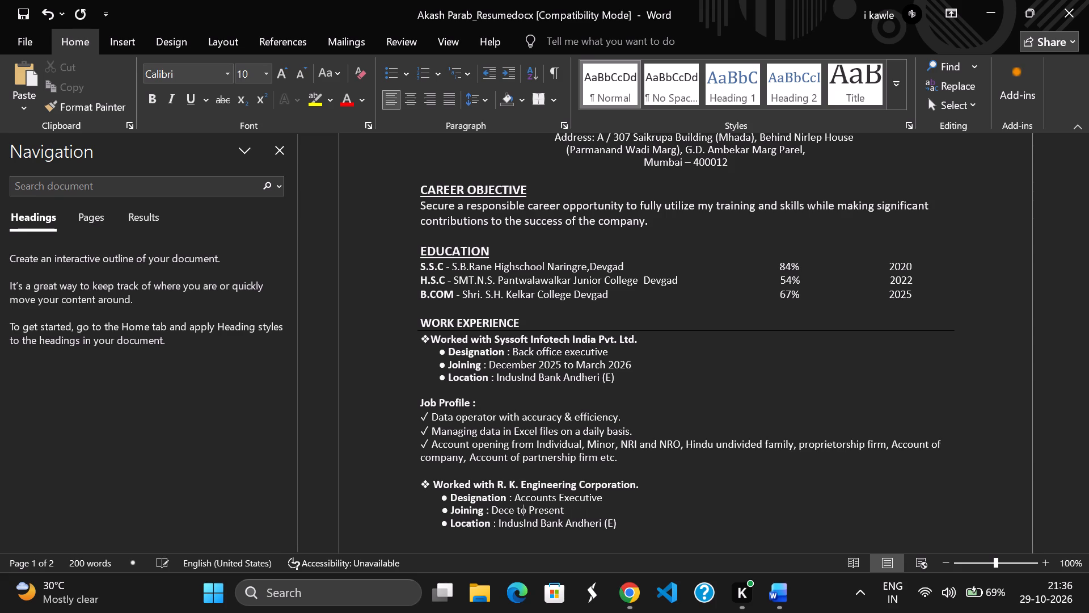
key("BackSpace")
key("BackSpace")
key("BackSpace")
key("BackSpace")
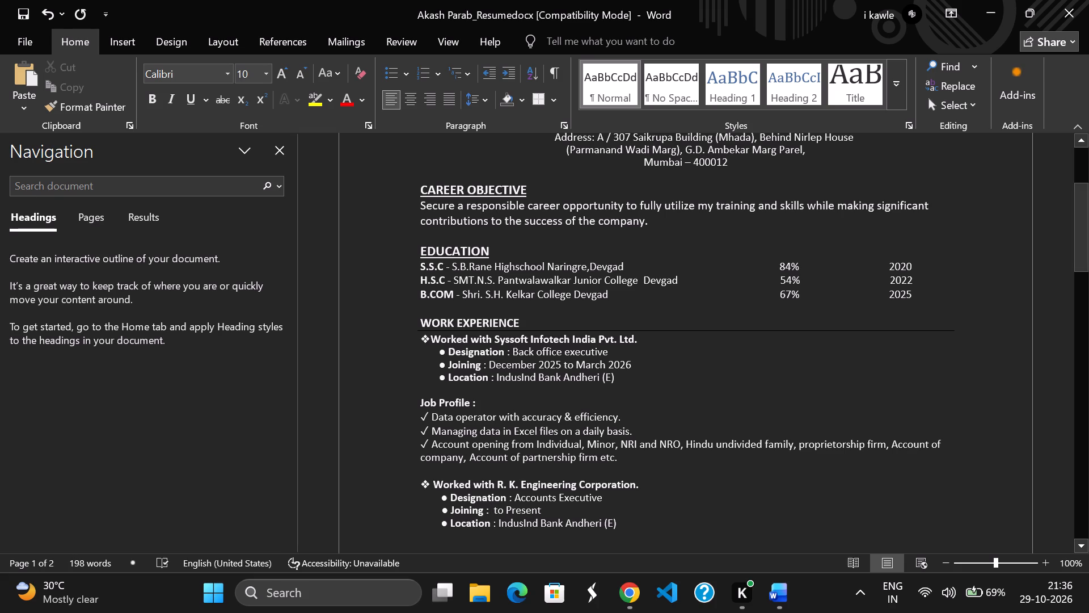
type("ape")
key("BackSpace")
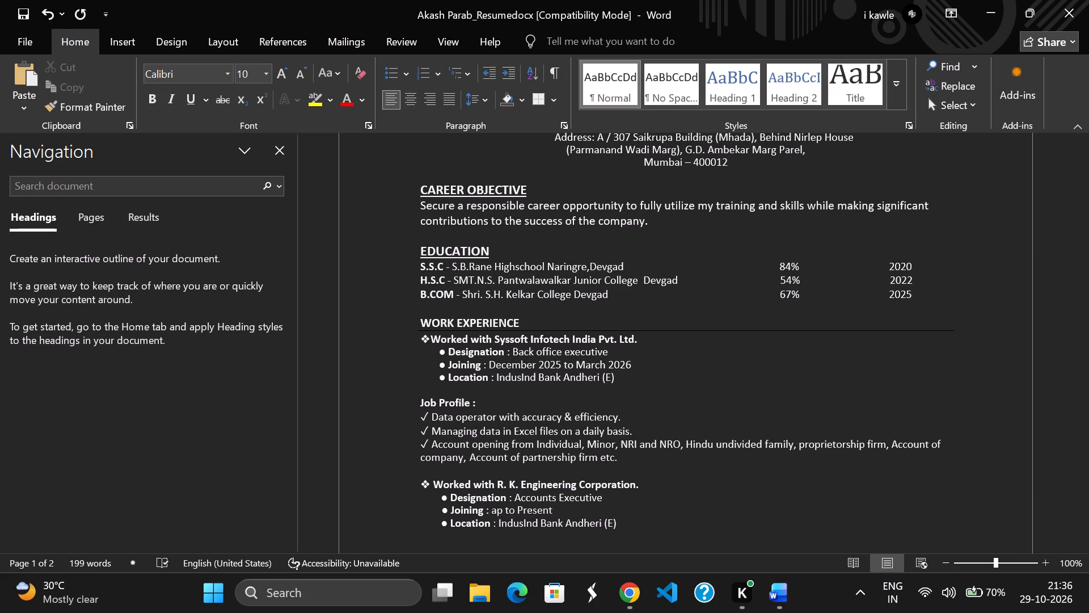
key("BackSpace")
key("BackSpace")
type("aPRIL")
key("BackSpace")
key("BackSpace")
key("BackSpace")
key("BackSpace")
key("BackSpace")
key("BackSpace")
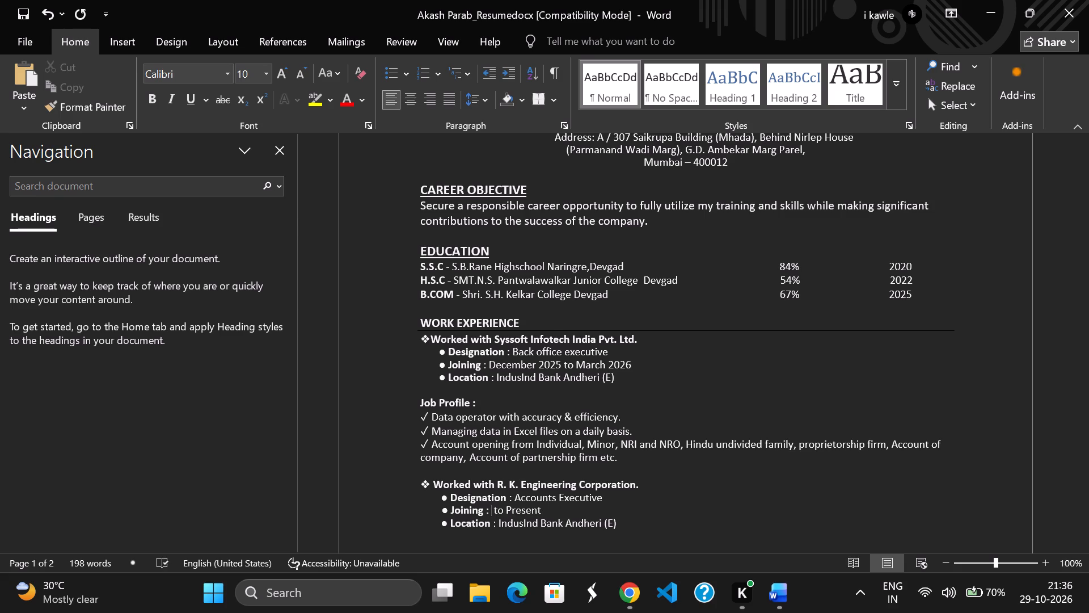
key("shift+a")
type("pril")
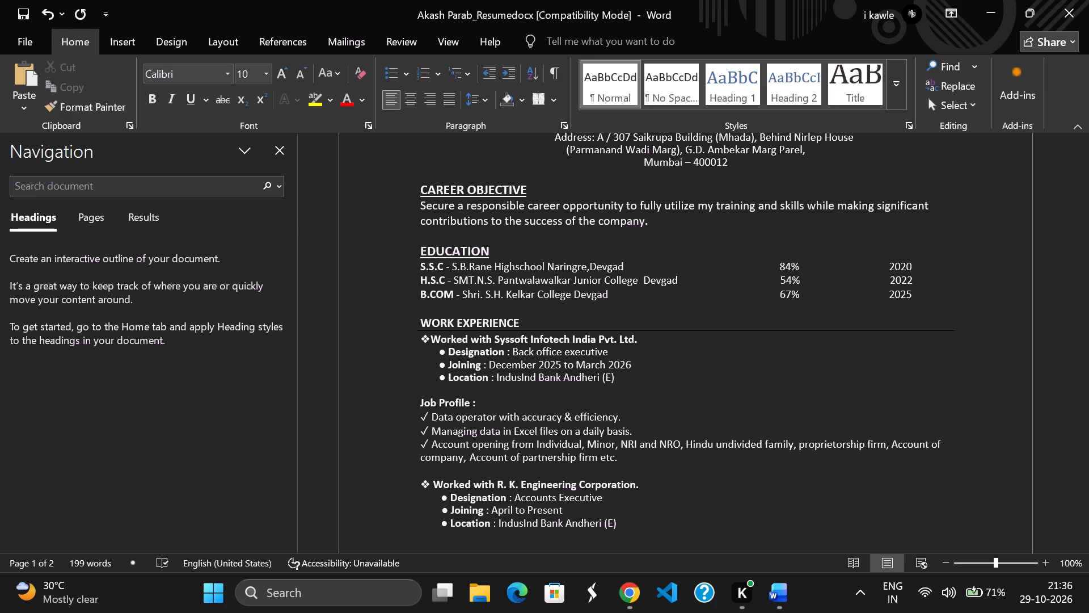
Add the year 2026 after April on the R. K. Engineering Corporation Joining line.
left_click(609, 500)
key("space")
left_click(512, 514)
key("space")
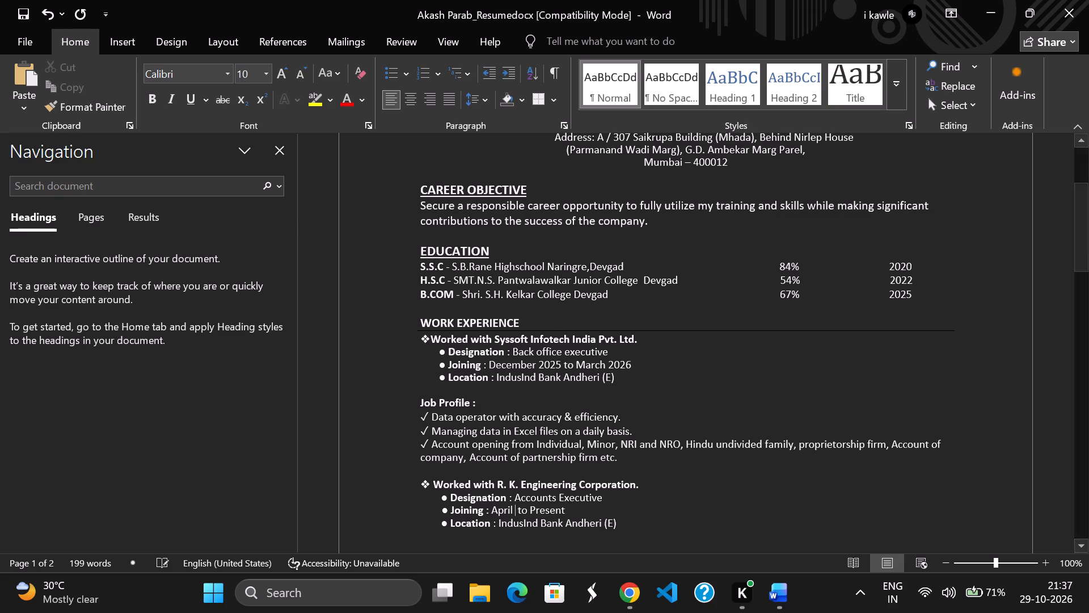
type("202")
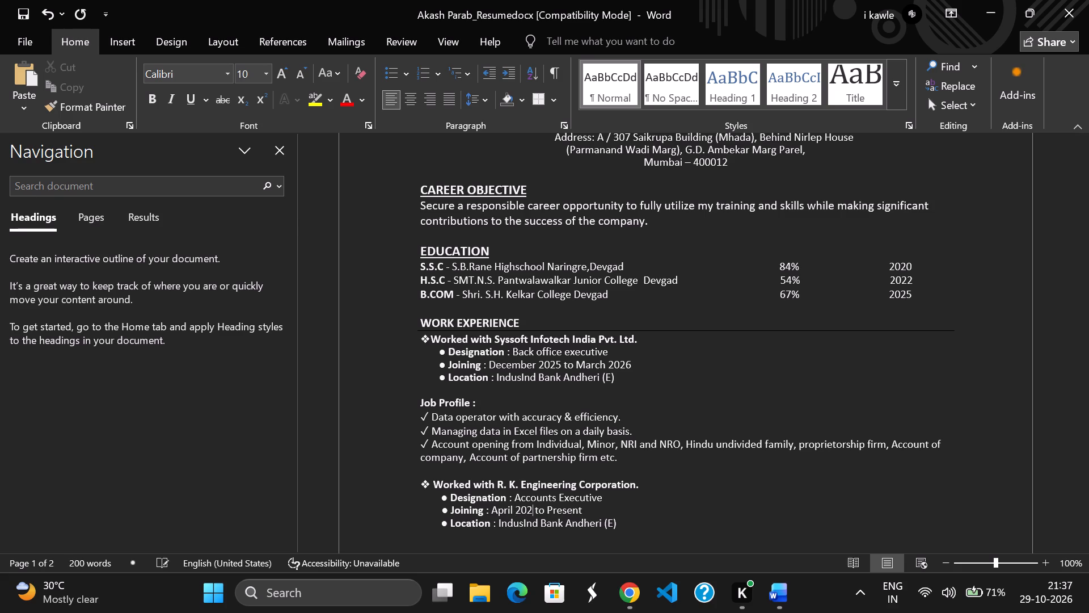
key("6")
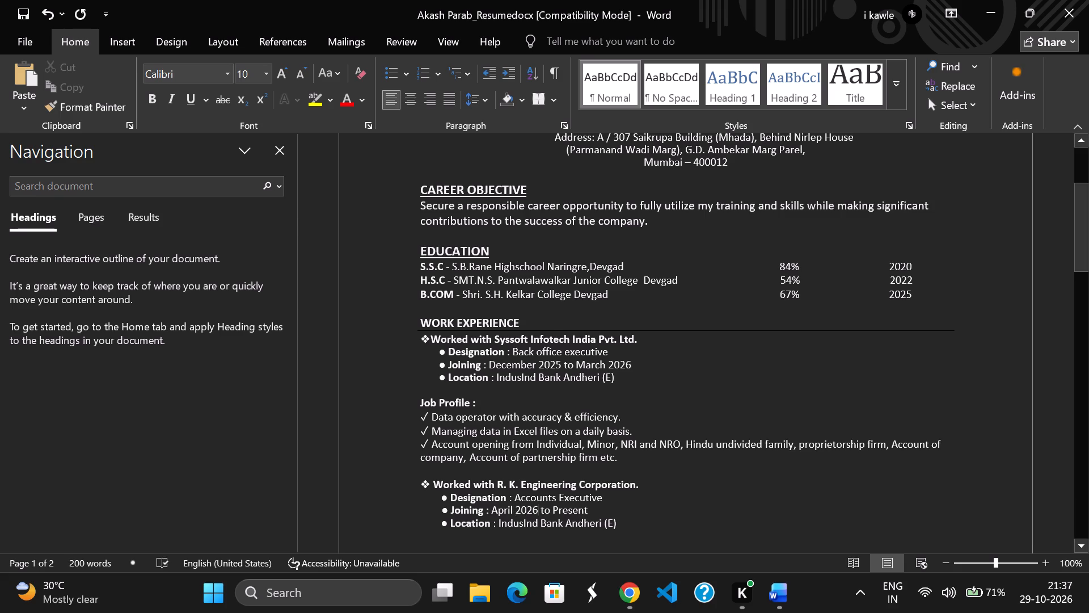
Change the location in the R. K. Engineering Corporation entry to Masjid Bunder.
left_click(624, 523)
key("BackSpace")
key("BackSpace")
key("BackSpace")
key("BackSpace")
key("BackSpace")
key("BackSpace")
key("BackSpace")
key("BackSpace")
key("BackSpace")
key("BackSpace")
key("BackSpace")
key("BackSpace")
key("BackSpace")
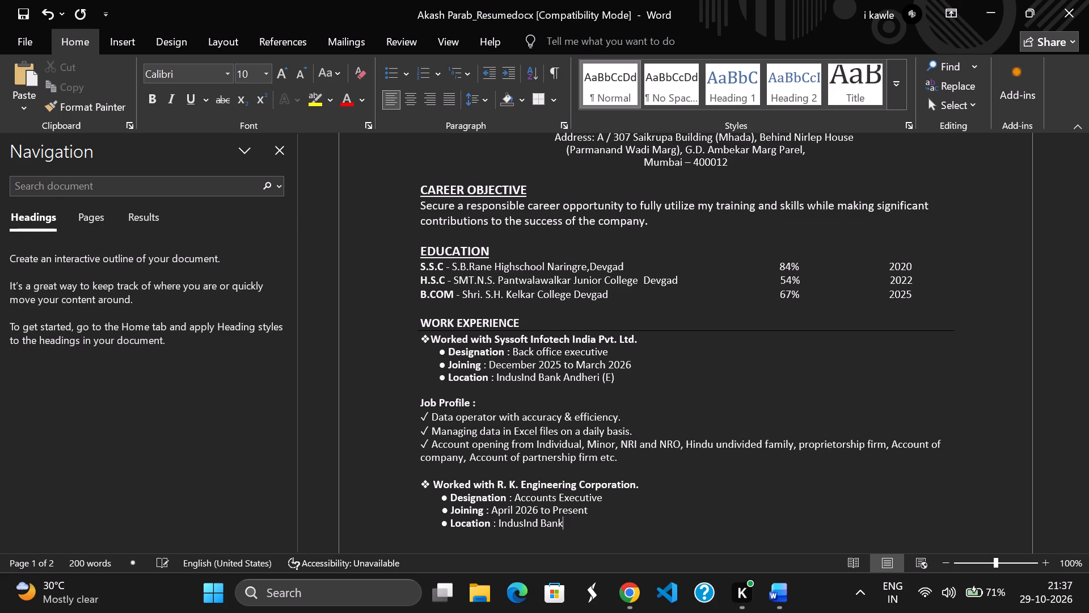
key("BackSpace")
key("BackSpace")
key("BackSpace")
key("BackSpace")
key("BackSpace")
key("BackSpace")
key("BackSpace")
key("BackSpace")
key("BackSpace")
key("BackSpace")
key("BackSpace")
key("BackSpace")
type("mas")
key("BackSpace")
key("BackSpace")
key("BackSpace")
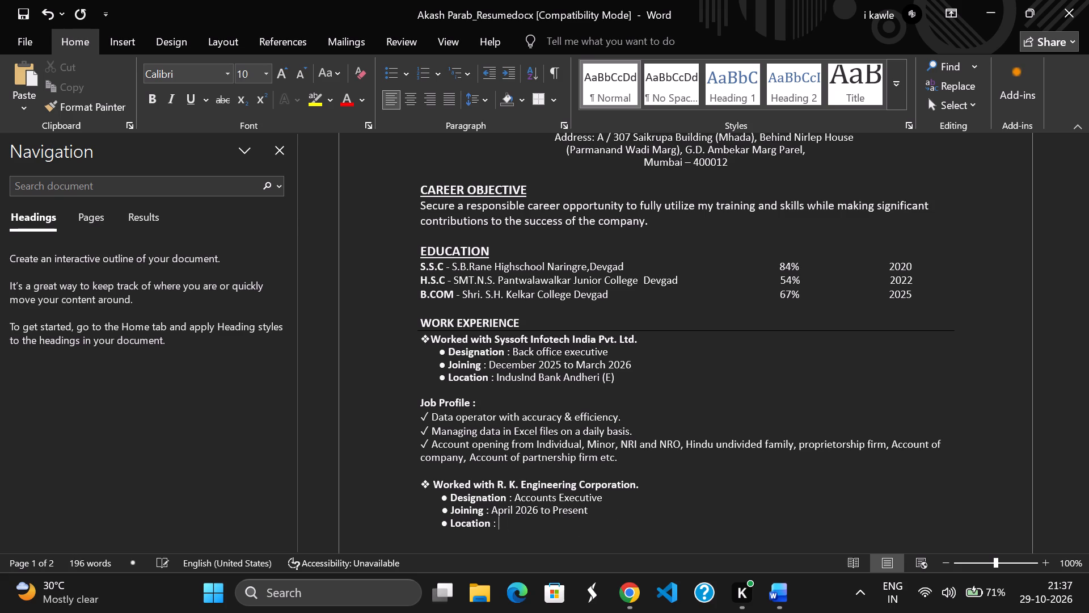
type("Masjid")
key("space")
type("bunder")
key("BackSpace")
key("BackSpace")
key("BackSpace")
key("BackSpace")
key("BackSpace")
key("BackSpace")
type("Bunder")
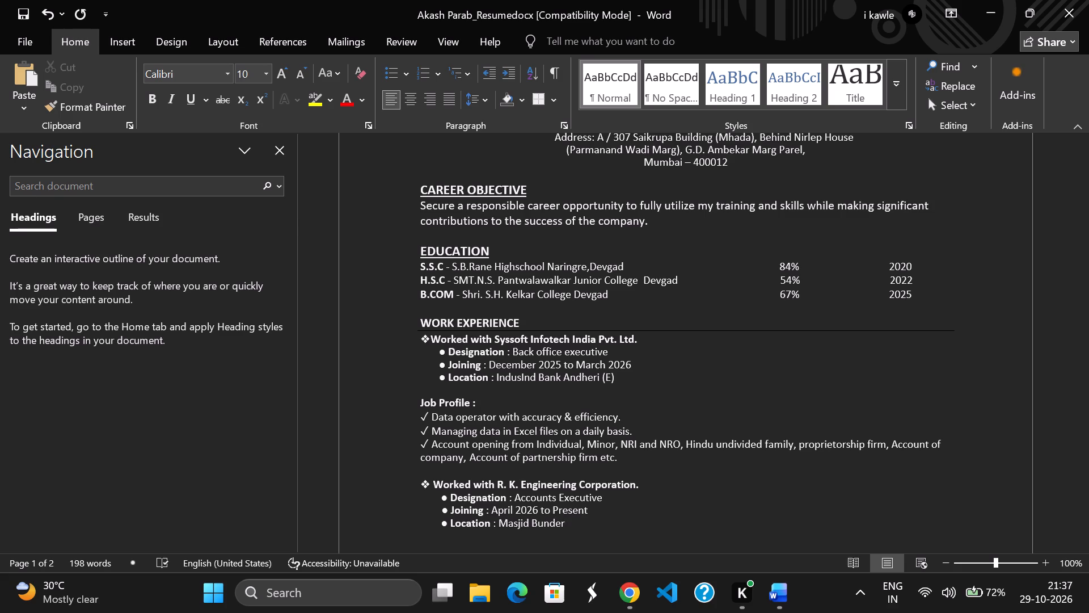
Insert two new lines below the Location line of the R. K. Engineering Corporation entry.
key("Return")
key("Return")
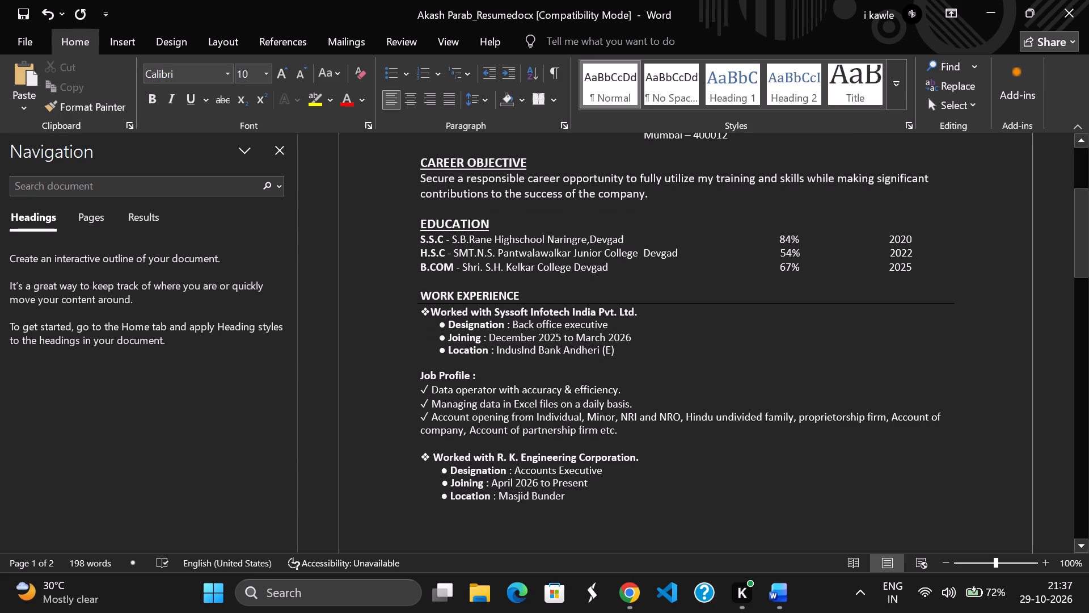
Copy the check mark from the first Job Profile item onto the line below Location in the R. K. Engineering Corporation entry.
double_click(425, 387)
key("ctrl+c")
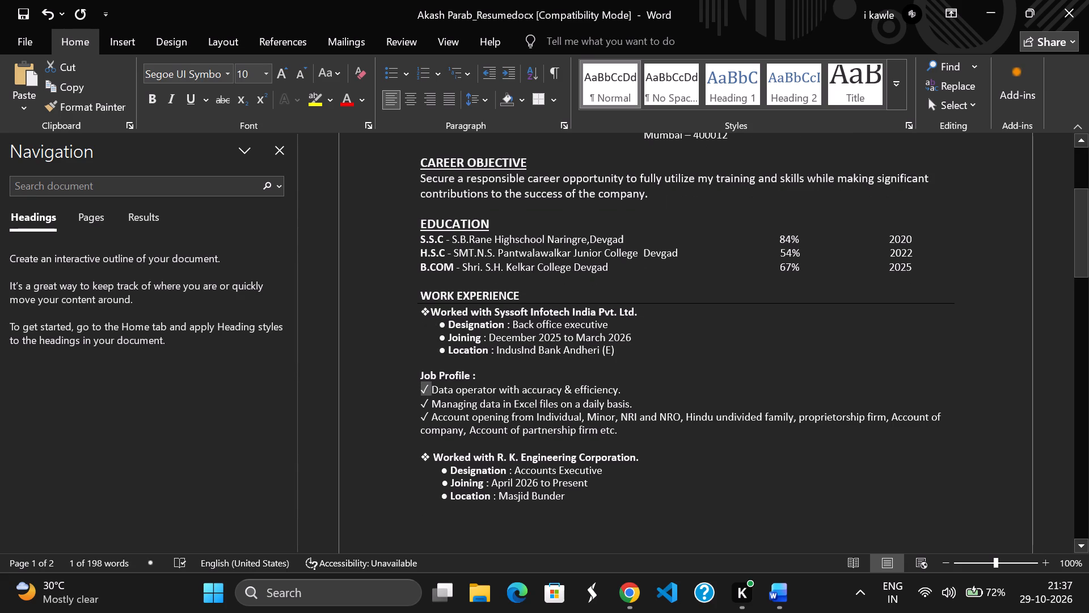
left_click(421, 490)
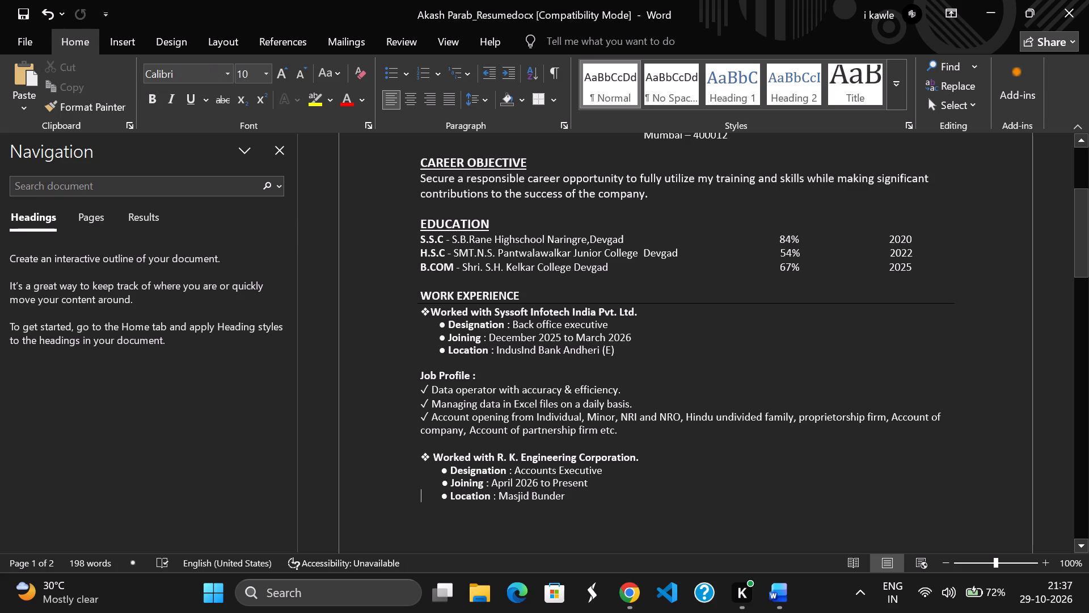
key("Down")
key("ctrl+v")
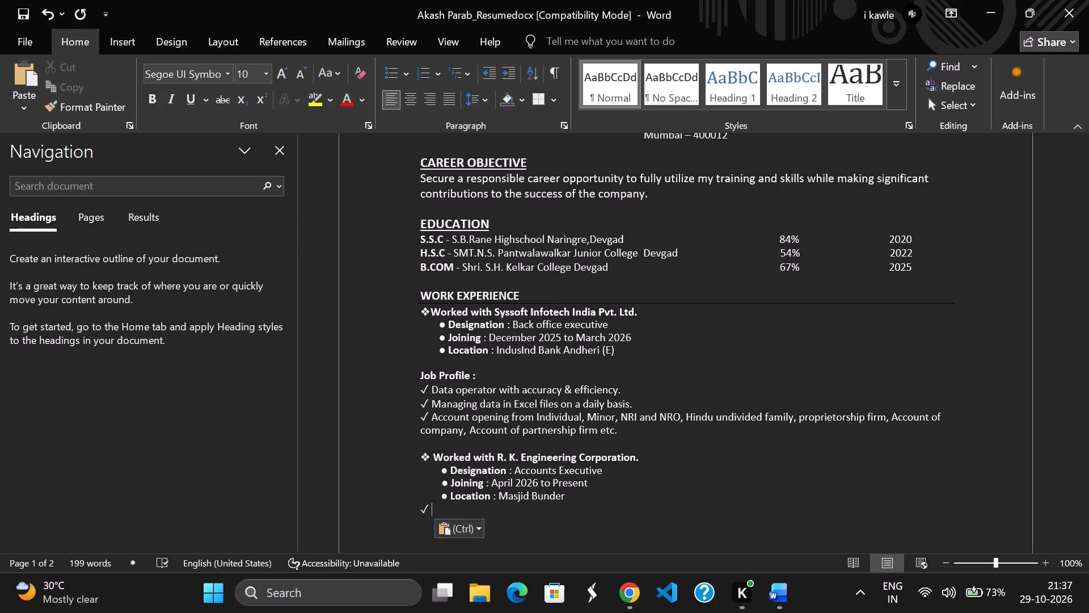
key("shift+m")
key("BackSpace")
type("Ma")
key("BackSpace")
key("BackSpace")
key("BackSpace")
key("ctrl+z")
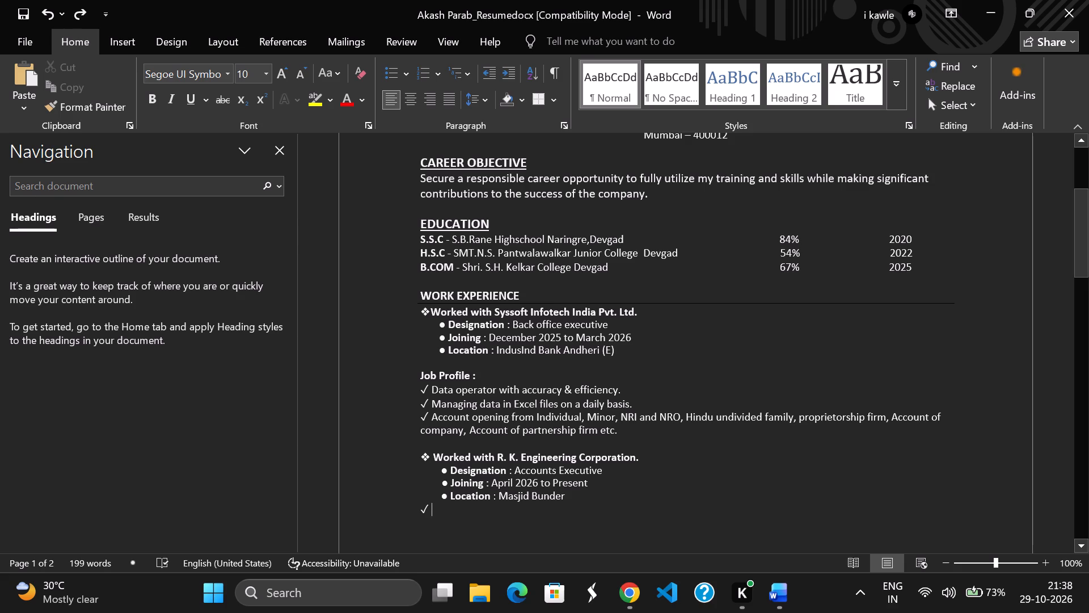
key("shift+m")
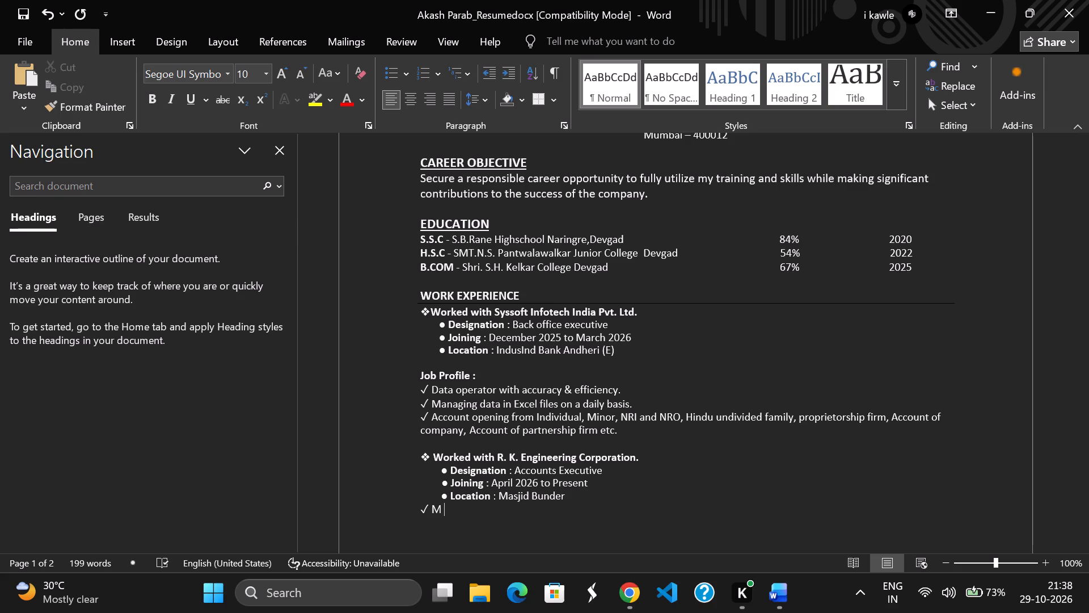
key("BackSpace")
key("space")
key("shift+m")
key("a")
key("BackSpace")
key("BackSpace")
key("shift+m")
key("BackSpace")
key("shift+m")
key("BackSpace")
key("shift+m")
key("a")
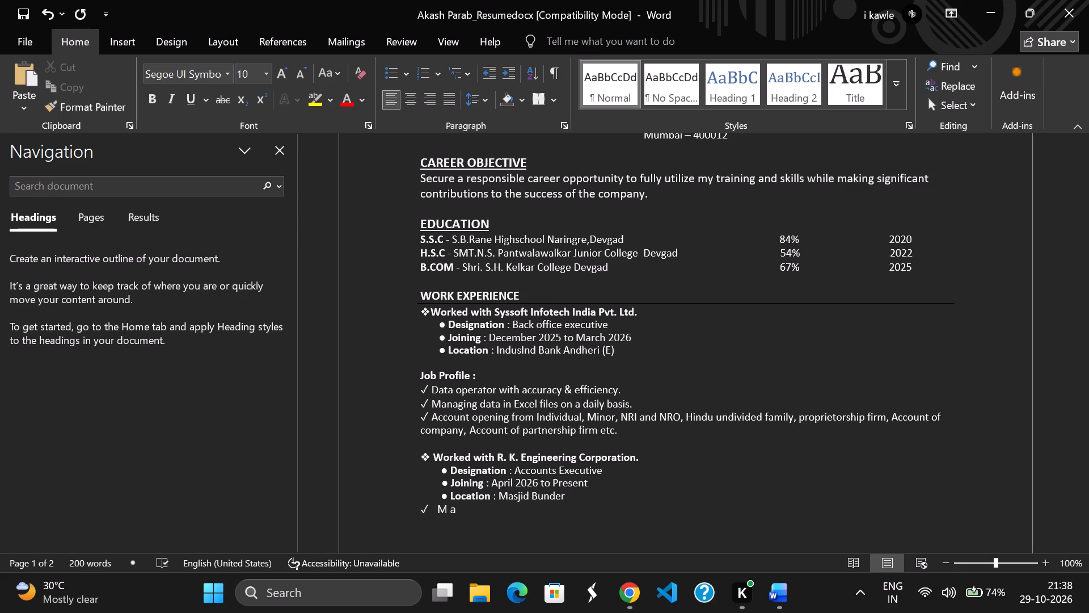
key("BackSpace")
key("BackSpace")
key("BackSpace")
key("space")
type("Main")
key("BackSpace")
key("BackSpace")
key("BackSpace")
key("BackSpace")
Carry the Calibri formatting over to the new check-marked line by pasting the word Account from the third Job Profile item and erasing its letters.
double_click(447, 415)
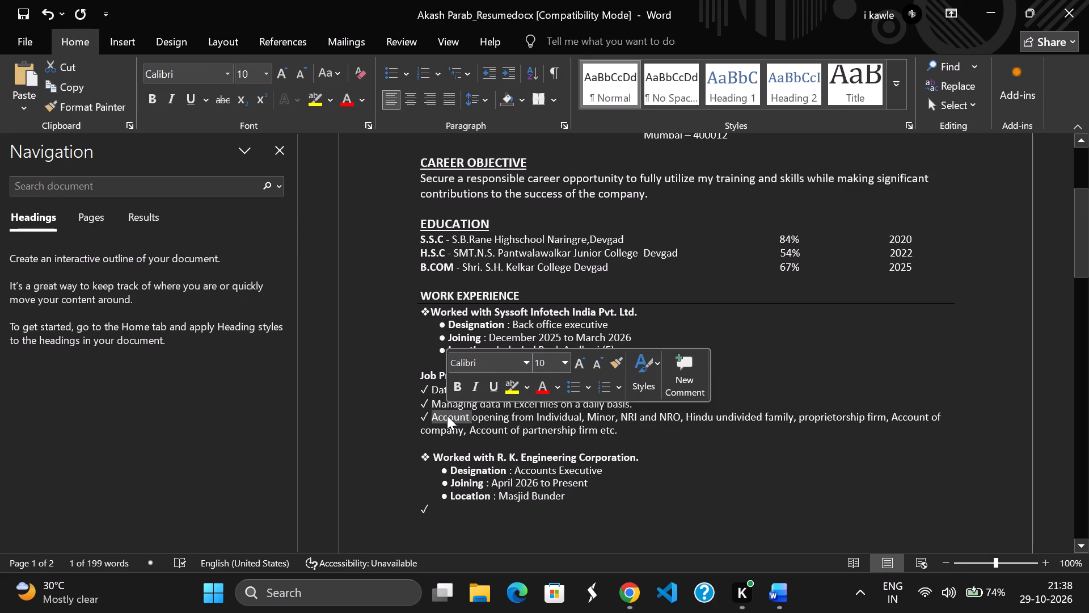
key("ctrl+c")
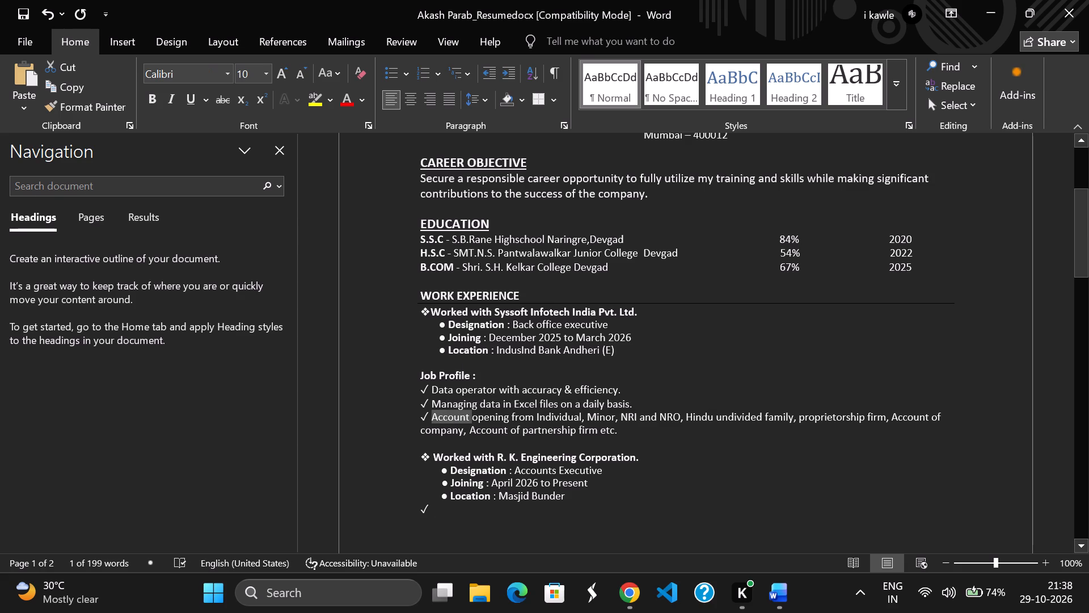
left_click(438, 502)
double_click(438, 509)
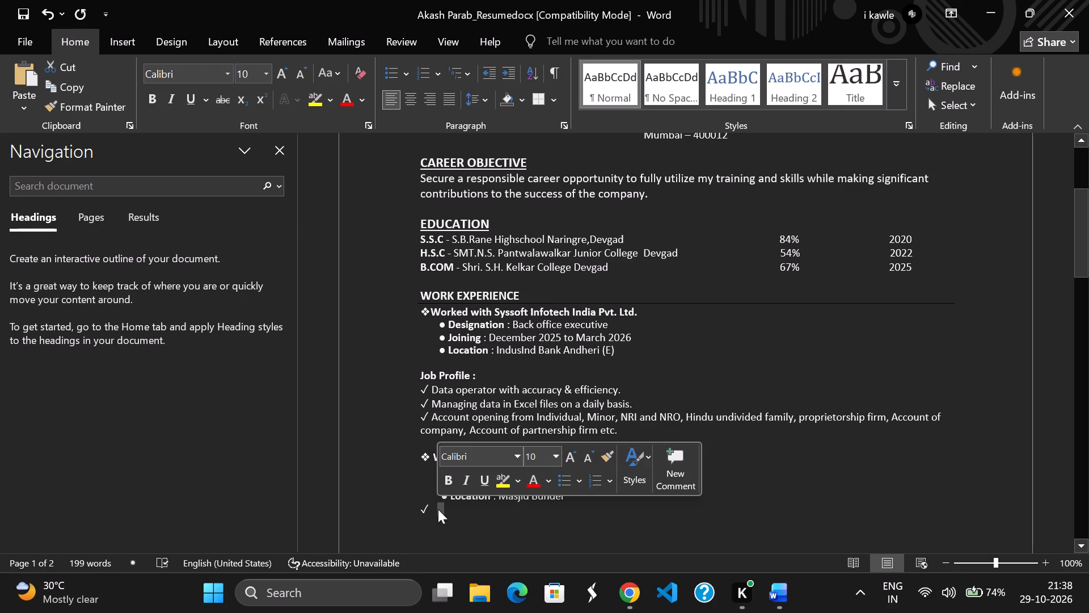
key("ctrl+v")
key("BackSpace")
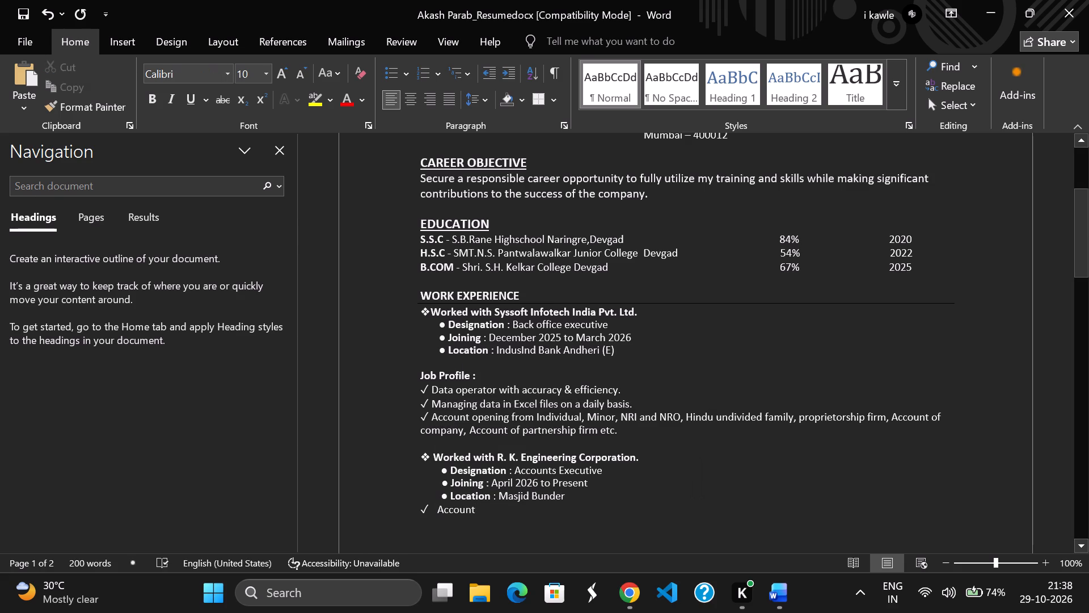
key("BackSpace")
key("BackSpace")
key("BackSpace")
key("BackSpace")
key("BackSpace")
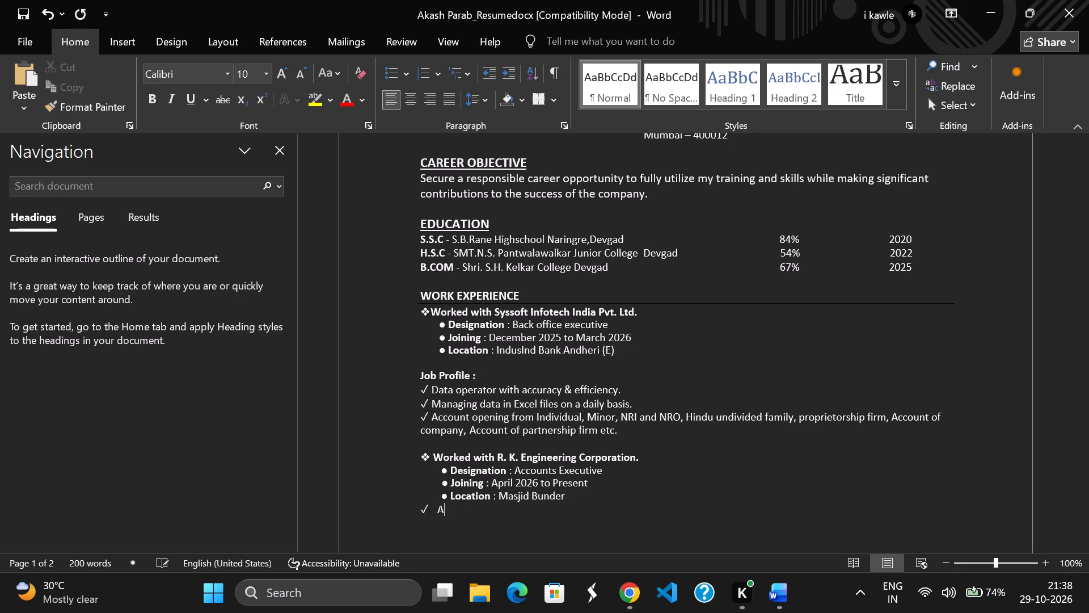
key("BackSpace")
Enter the duty "Maintaining accounts in Tally ERP –" on the check-marked line of the R. K. Engineering Corporation entry.
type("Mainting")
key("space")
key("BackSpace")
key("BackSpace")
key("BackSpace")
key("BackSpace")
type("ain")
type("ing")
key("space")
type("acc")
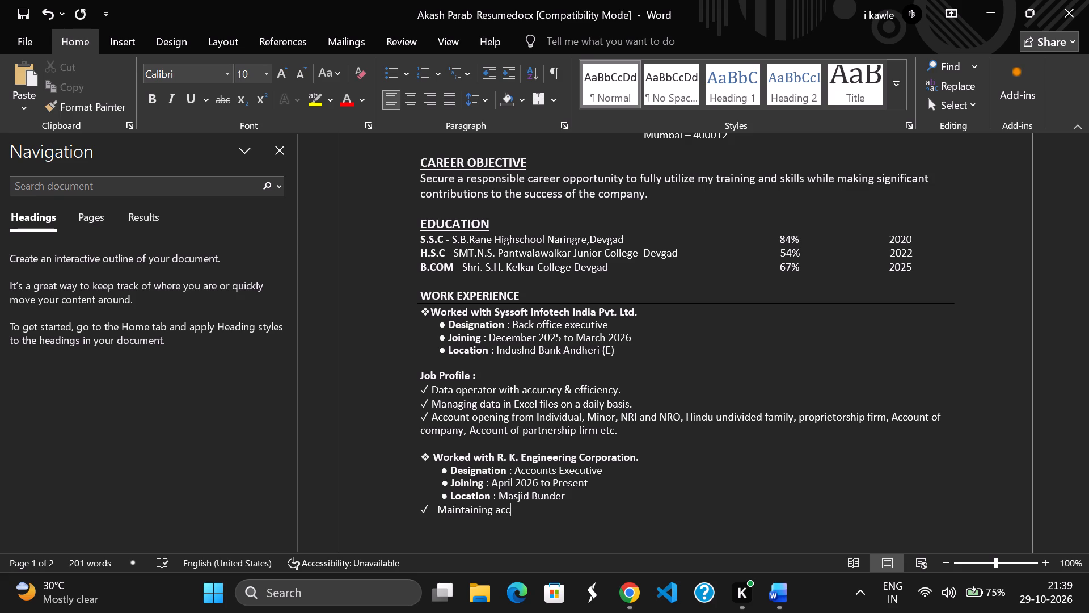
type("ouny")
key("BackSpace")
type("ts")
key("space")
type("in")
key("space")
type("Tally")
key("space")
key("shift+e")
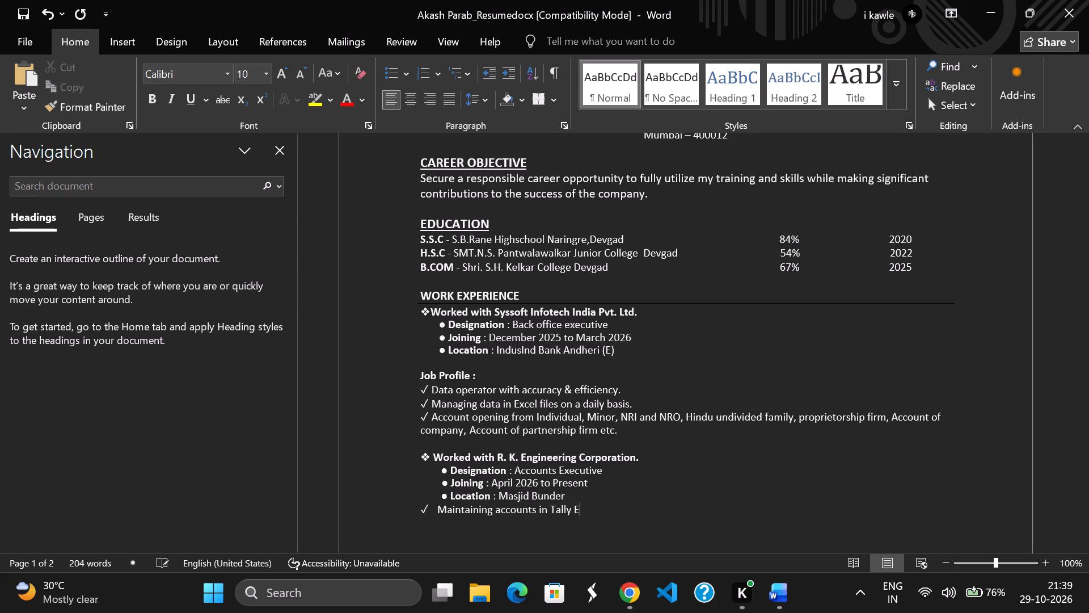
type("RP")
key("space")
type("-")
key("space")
Start a new line below the Tally ERP duty and indent it with spaces.
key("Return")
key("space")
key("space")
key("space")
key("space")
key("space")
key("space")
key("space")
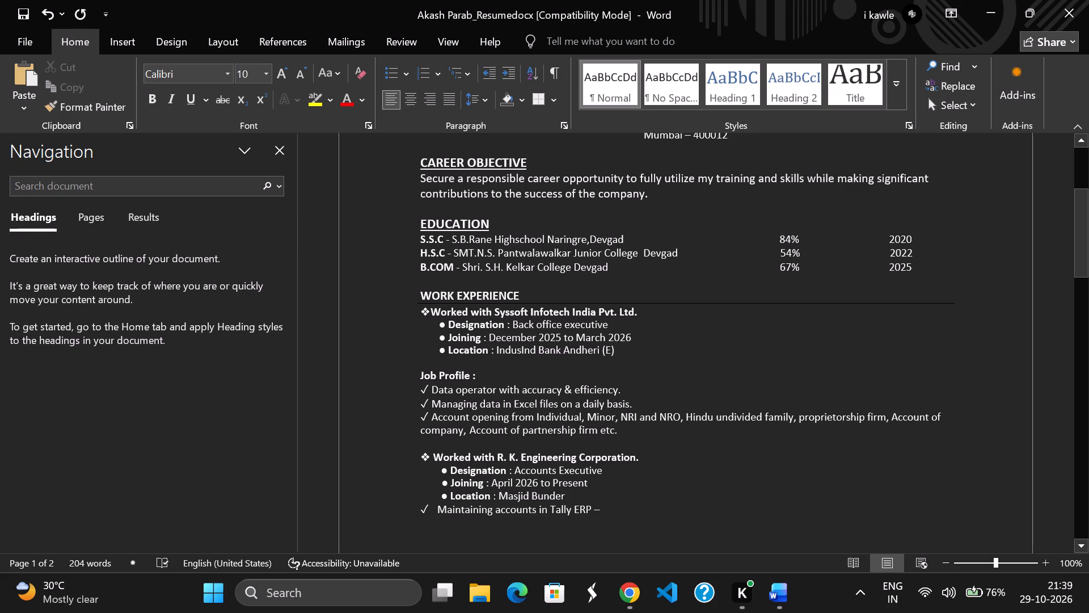
Try to indent the wrapped line beginning with "company" in the third Job Profile item using spaces.
left_click(418, 430)
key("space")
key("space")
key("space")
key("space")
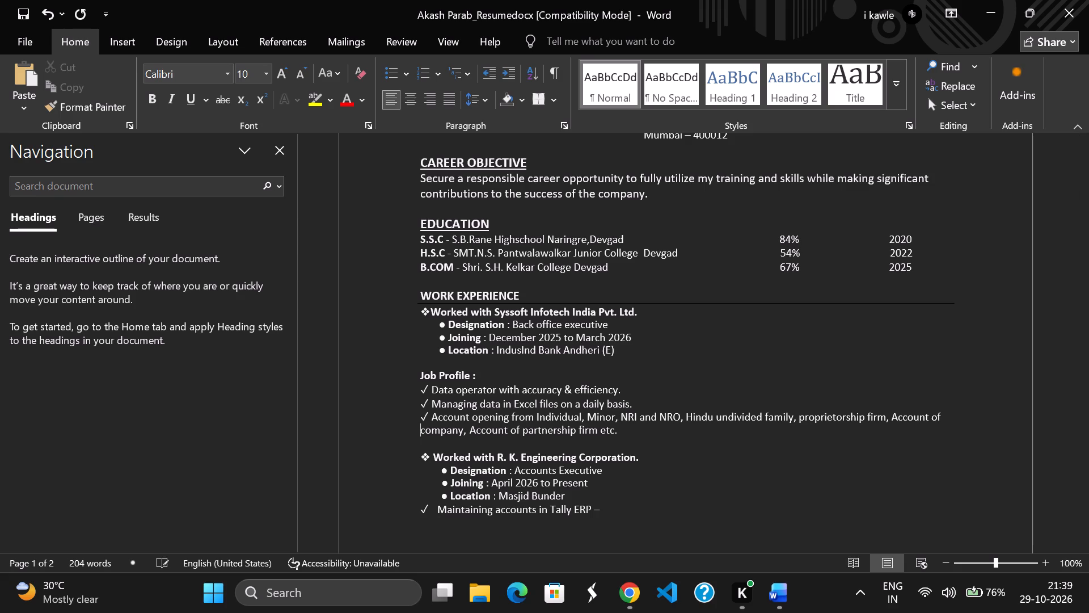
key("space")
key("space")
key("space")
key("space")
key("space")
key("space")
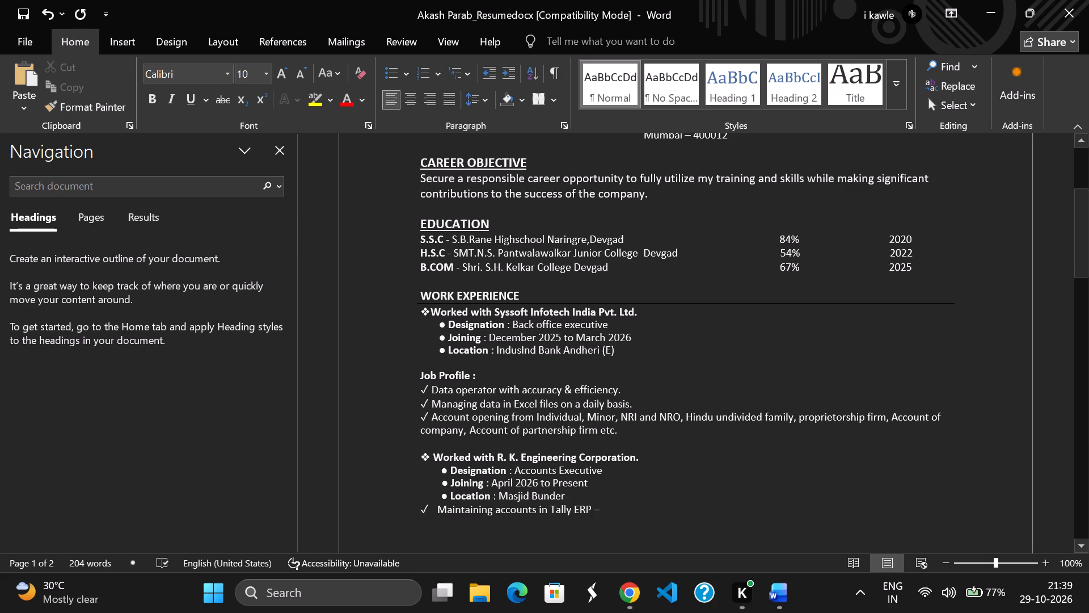
Adjust the leading spaces on the new line below the Tally ERP duty to align it under the word Maintaining.
left_click(433, 521)
key("BackSpace")
key("BackSpace")
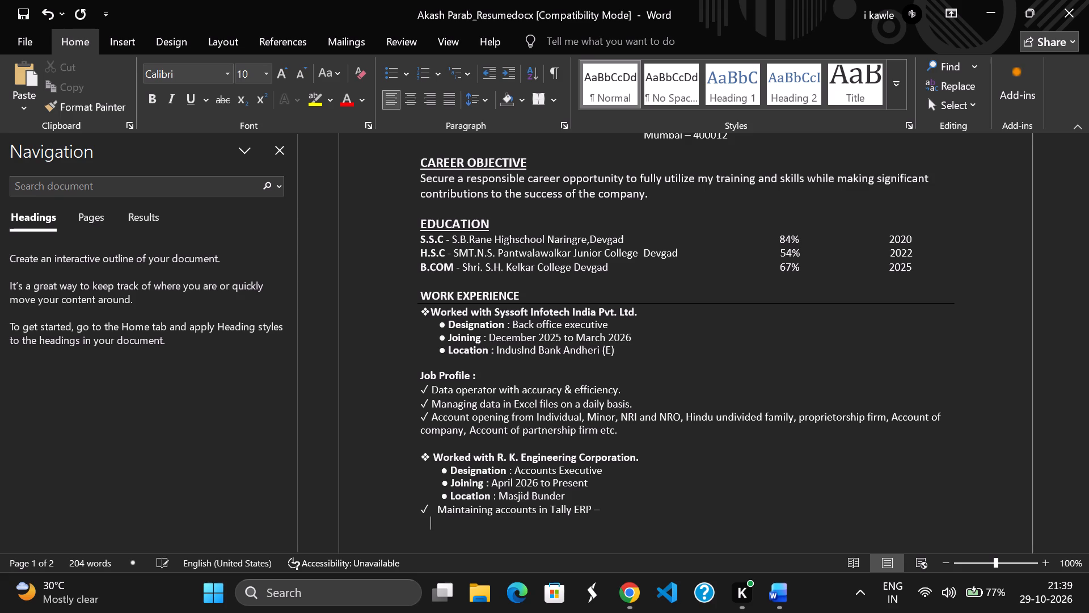
key("BackSpace")
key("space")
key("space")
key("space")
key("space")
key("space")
Enter "Sales, Purchase," on the indented line below the Tally ERP duty.
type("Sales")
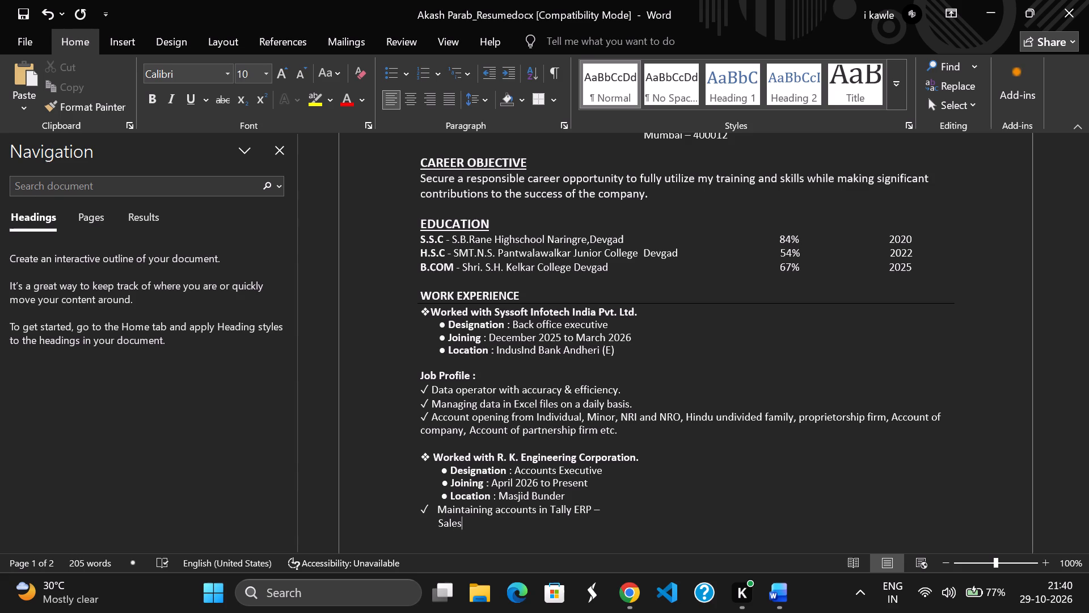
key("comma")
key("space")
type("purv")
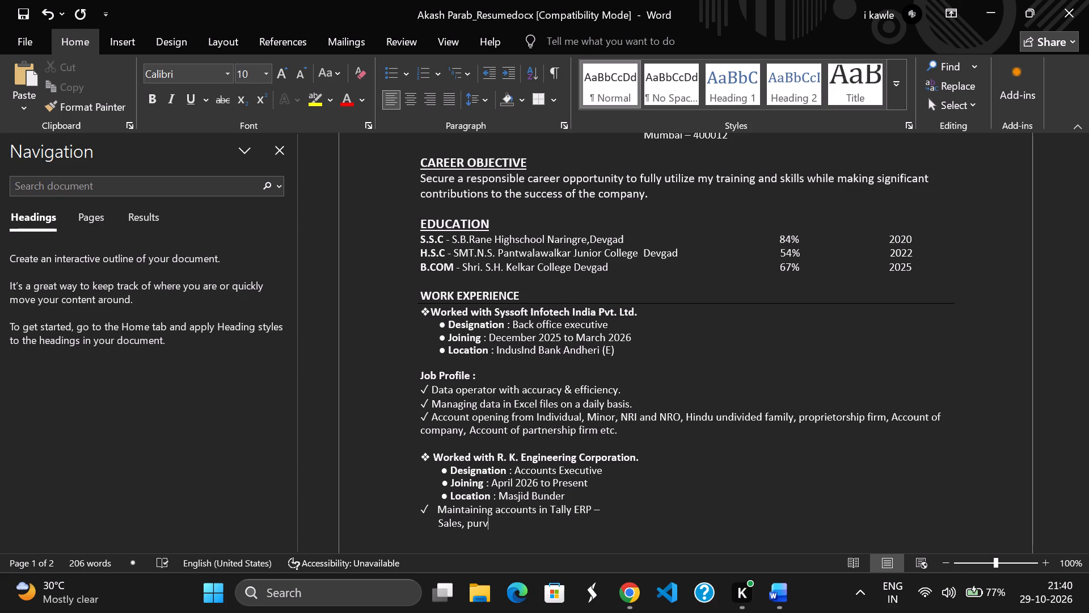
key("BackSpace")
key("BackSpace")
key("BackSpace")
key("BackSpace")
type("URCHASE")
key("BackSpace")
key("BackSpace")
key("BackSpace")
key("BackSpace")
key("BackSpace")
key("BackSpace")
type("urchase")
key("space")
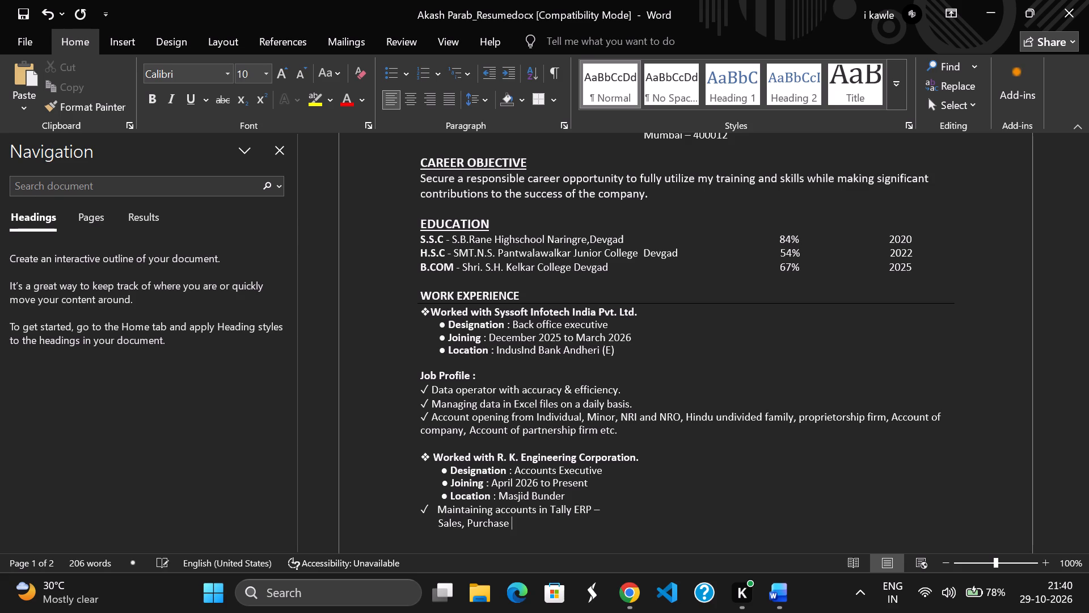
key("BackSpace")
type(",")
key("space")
Add "Ledger," after "Purchase," on the indented line below the Tally ERP duty.
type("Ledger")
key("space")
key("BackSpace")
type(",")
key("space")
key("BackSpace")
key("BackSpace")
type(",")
Add "Bank" after "Ledger," on the same line, with only the first letter capitalized.
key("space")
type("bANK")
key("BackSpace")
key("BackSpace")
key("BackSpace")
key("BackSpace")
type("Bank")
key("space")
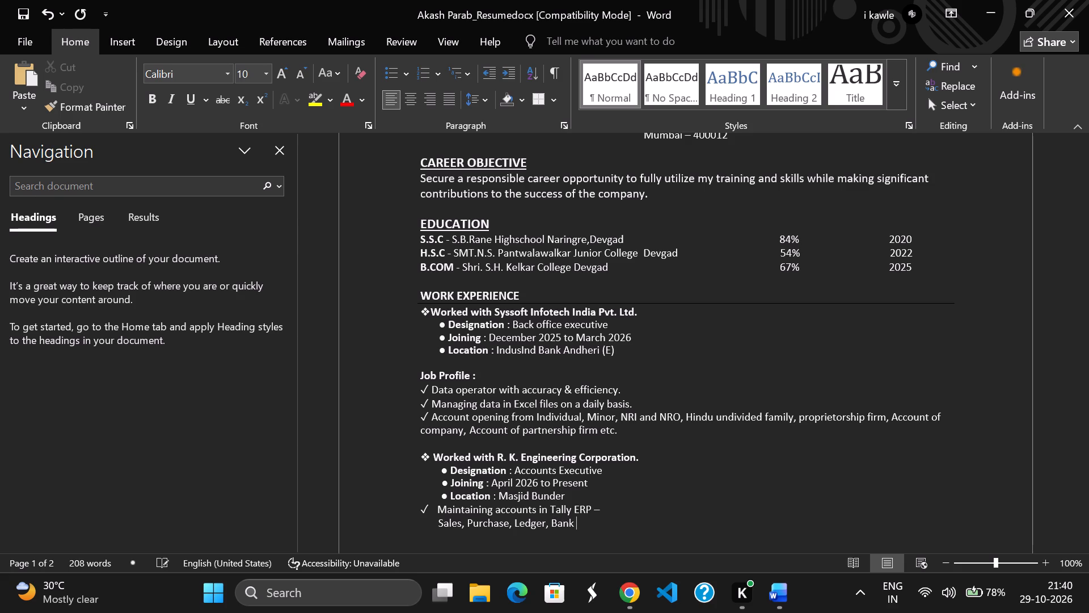
Add "Reconciliation" after "Bank" and correct its spelling by removing the extra i.
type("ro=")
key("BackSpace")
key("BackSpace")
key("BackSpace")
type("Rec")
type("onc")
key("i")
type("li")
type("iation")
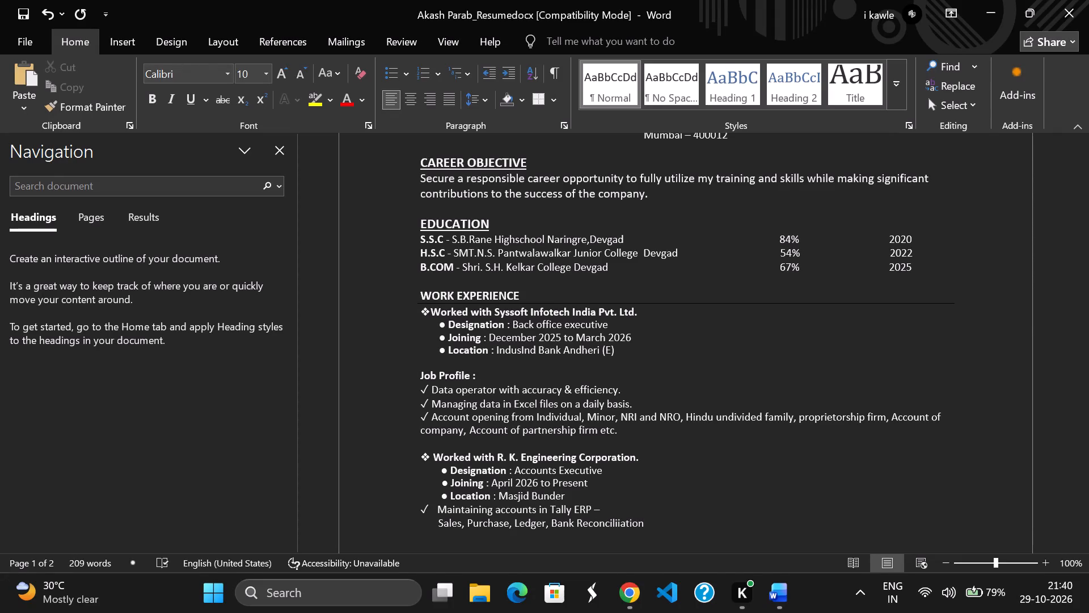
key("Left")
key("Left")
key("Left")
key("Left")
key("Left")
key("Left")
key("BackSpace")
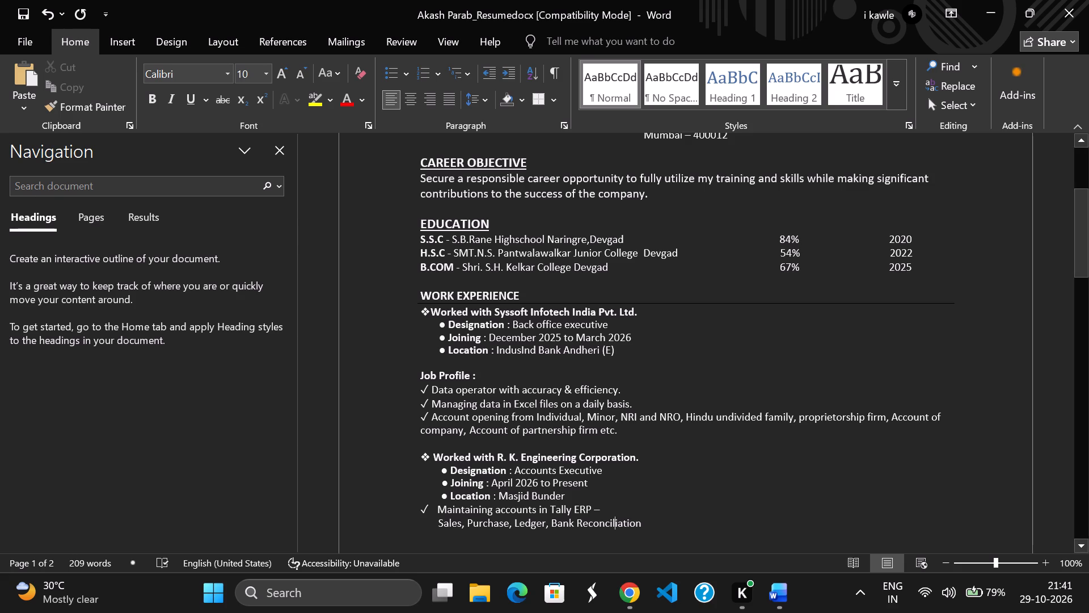
Start a new line below the Bank Reconciliation line and copy the Tally ERP duty's check mark onto it.
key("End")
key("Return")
double_click(424, 508)
key("ctrl+c")
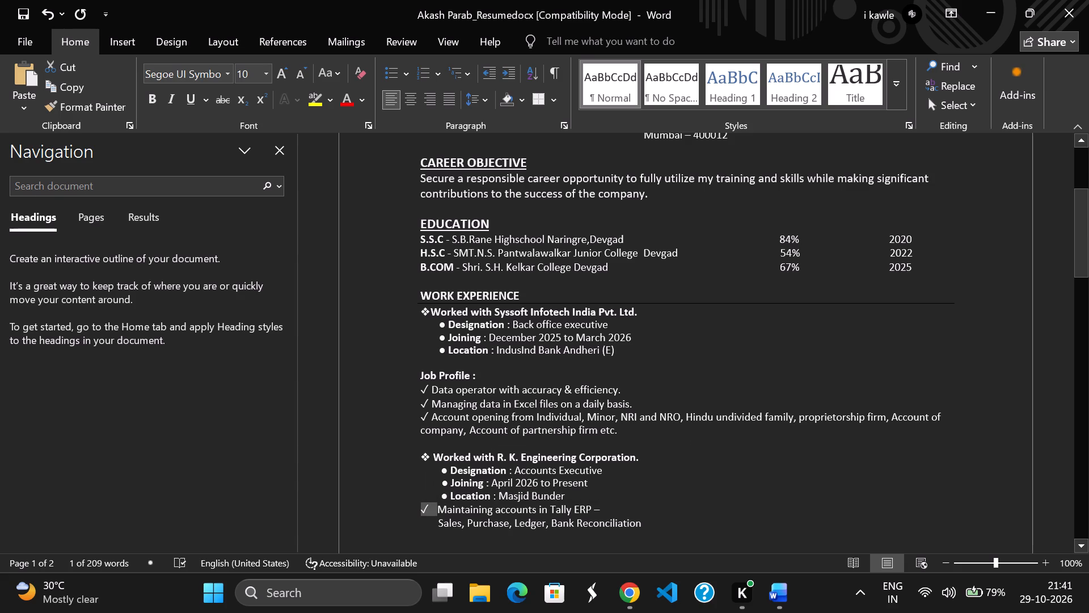
left_click(423, 531)
key("ctrl+v")
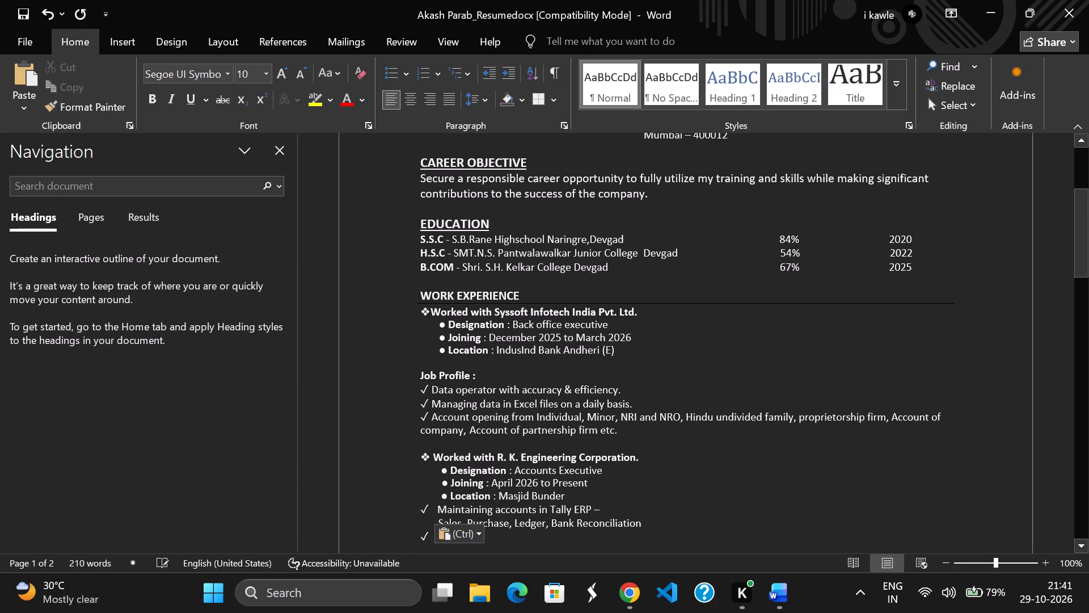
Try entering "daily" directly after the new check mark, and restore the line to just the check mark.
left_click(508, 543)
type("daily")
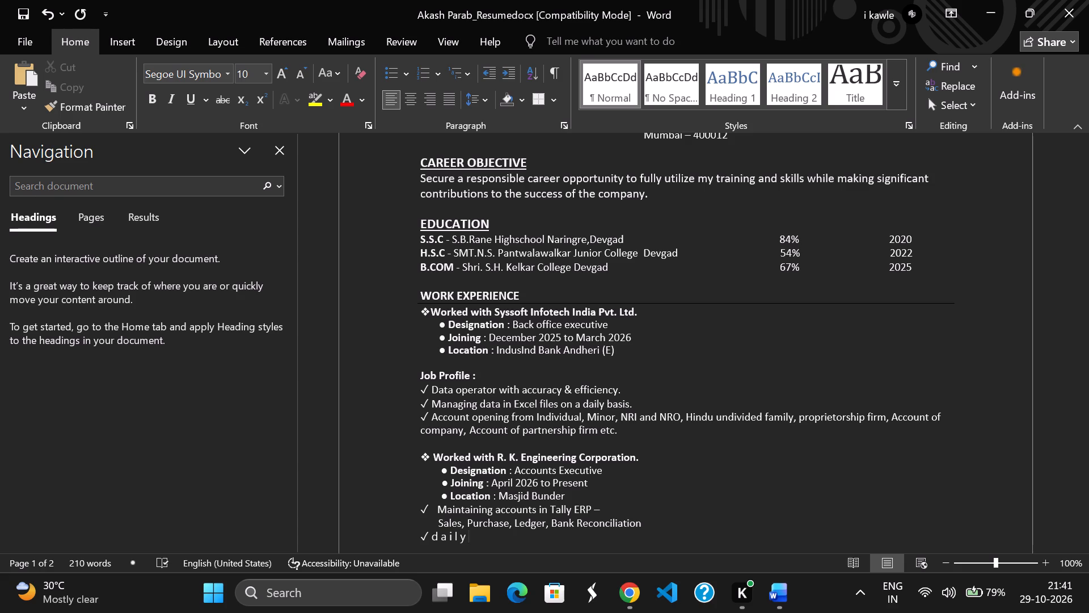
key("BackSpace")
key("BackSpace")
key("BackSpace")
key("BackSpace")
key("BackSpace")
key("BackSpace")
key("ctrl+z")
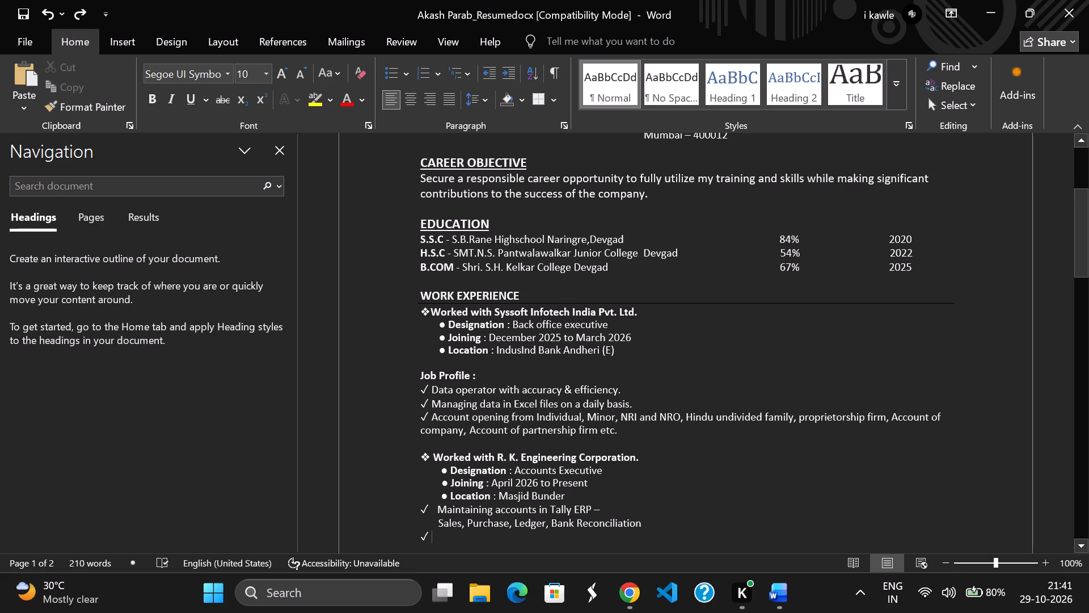
Add a space after the new check mark and carry over the Calibri formatting by pasting the word "Sales" there and deleting its letters.
double_click(435, 456)
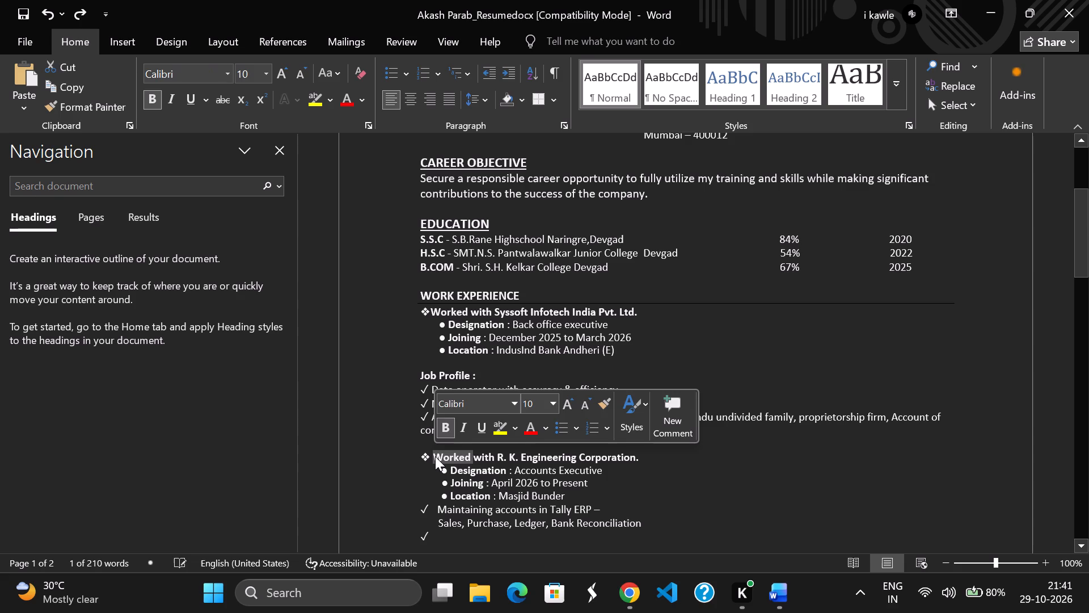
left_click(435, 456)
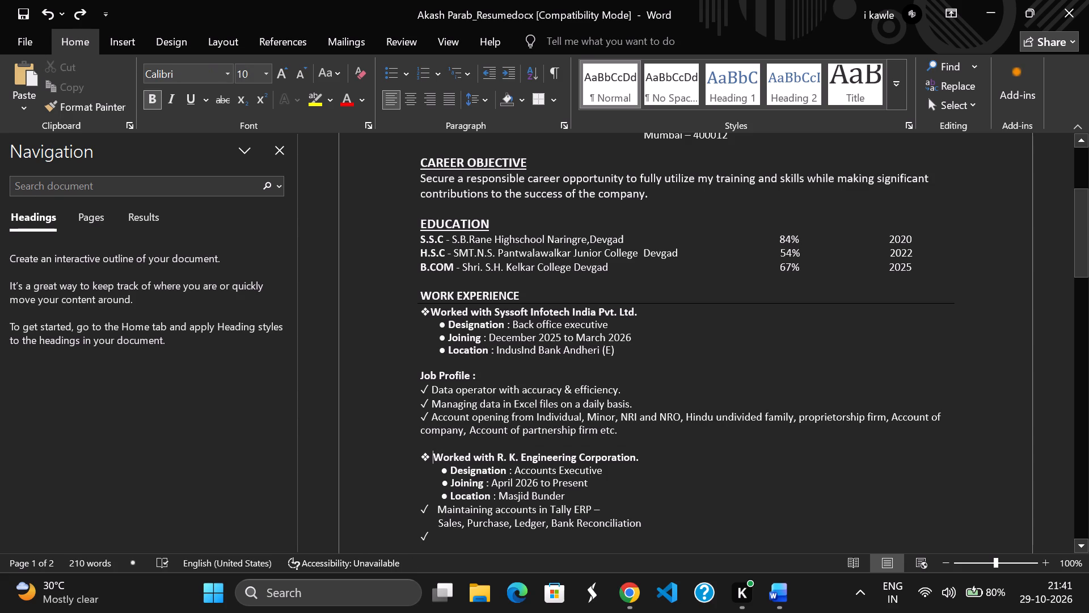
double_click(447, 526)
key("ctrl+c")
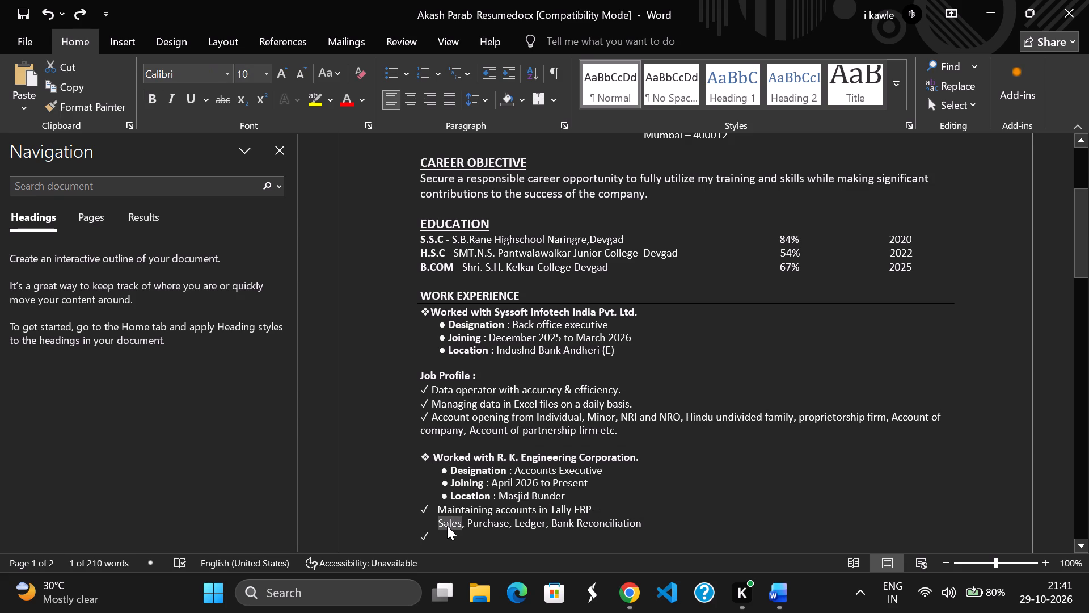
left_click(439, 536)
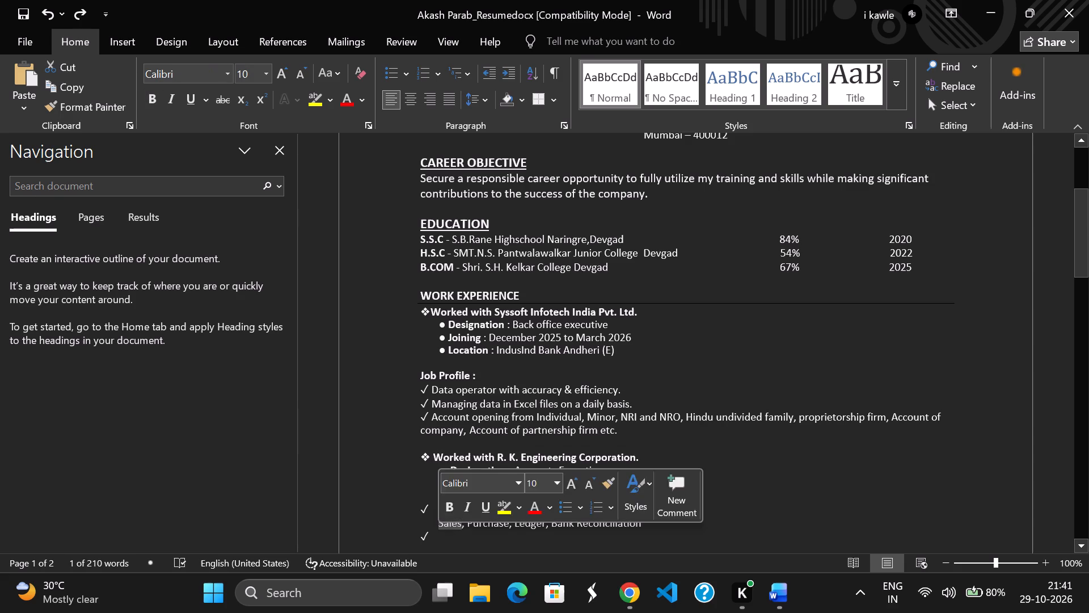
left_click(439, 536)
left_click(439, 536)
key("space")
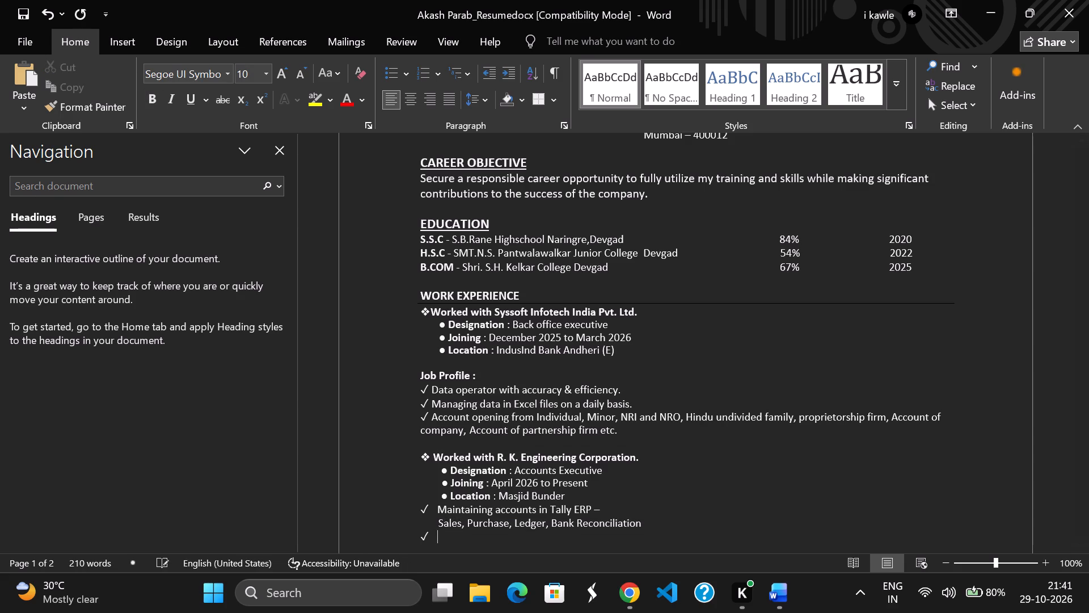
key("ctrl+v")
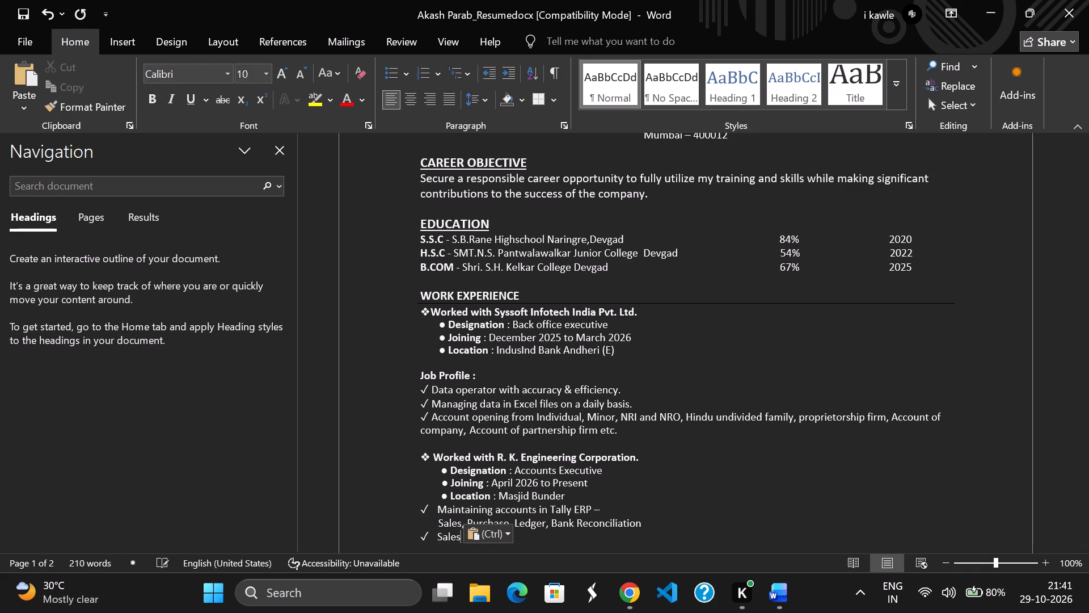
key("BackSpace")
key("BackSpace")
key("BackSpace")
key("BackSpace")
key("BackSpace")
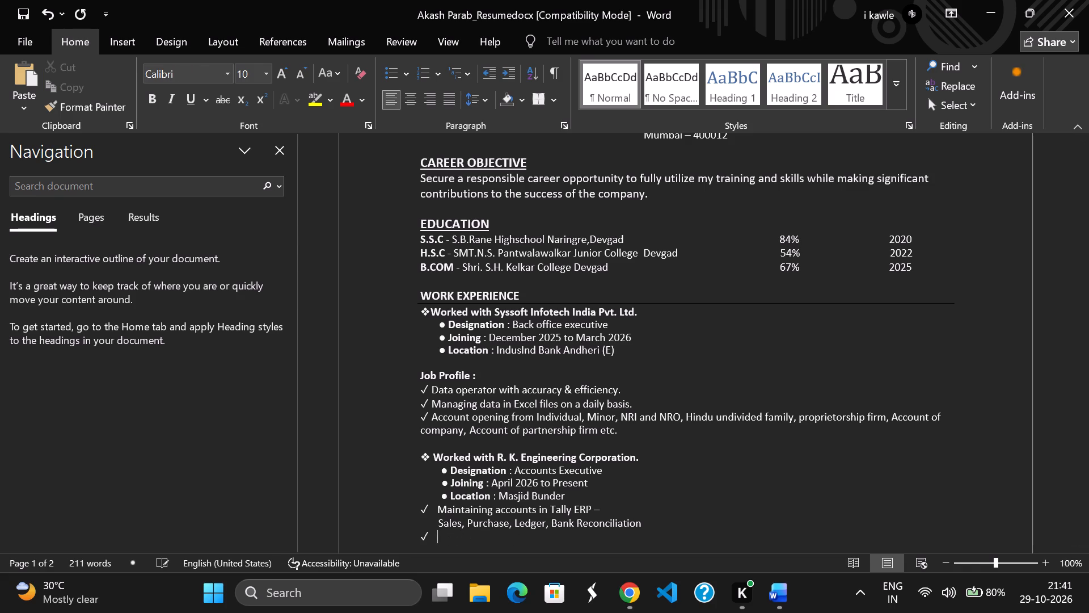
Enter "Daily billing" after the new check mark, undoing the text misplaced before the Tally ERP duty.
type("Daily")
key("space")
left_click(423, 511)
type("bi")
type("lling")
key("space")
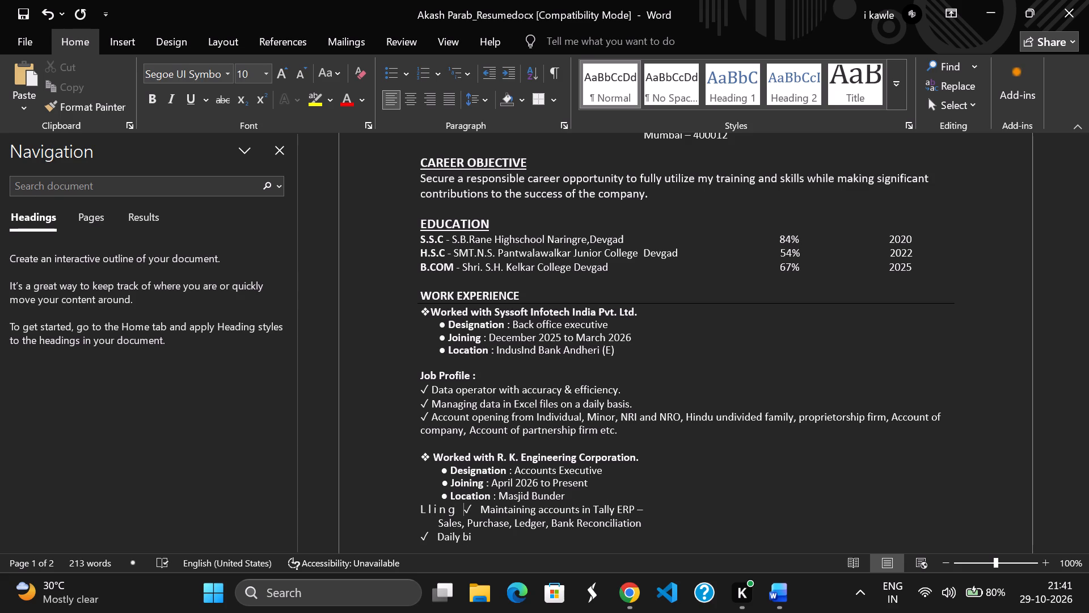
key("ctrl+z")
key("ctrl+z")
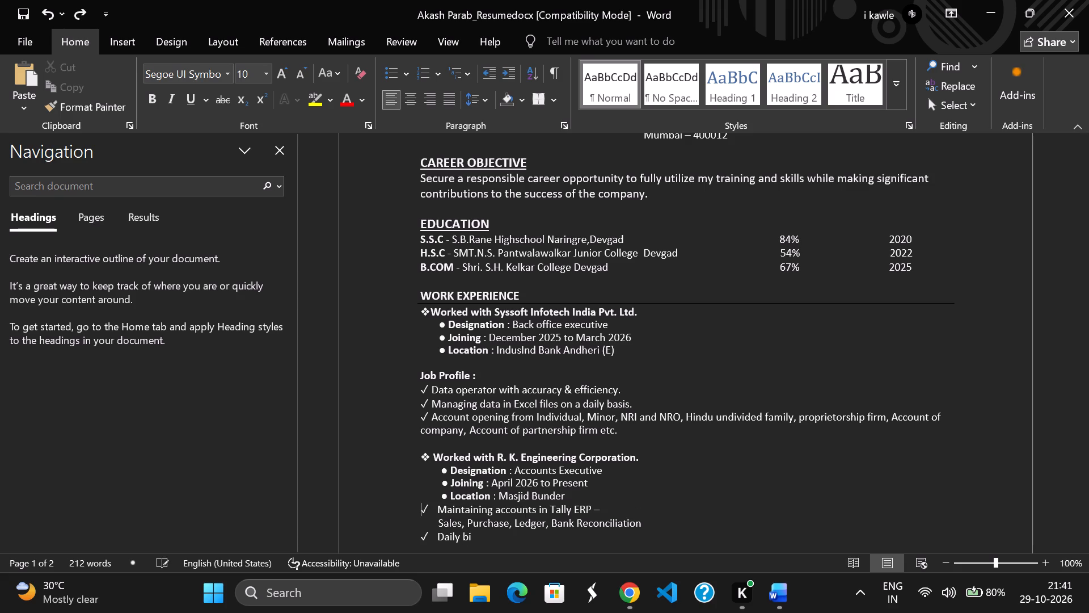
left_click(474, 535)
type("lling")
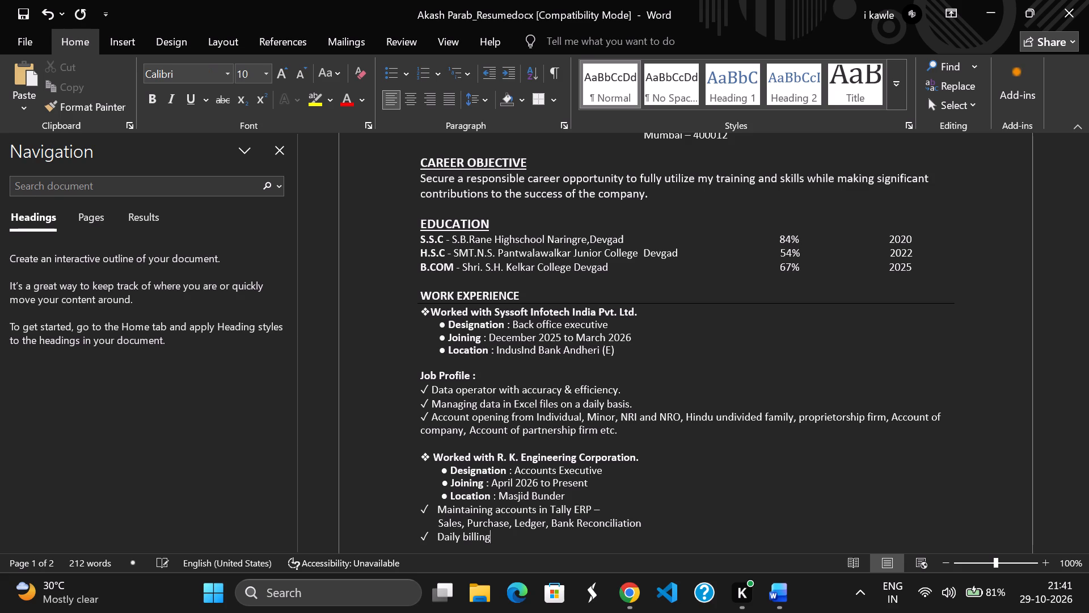
Complete the second duty by adding "and GST entries" after "Daily billing".
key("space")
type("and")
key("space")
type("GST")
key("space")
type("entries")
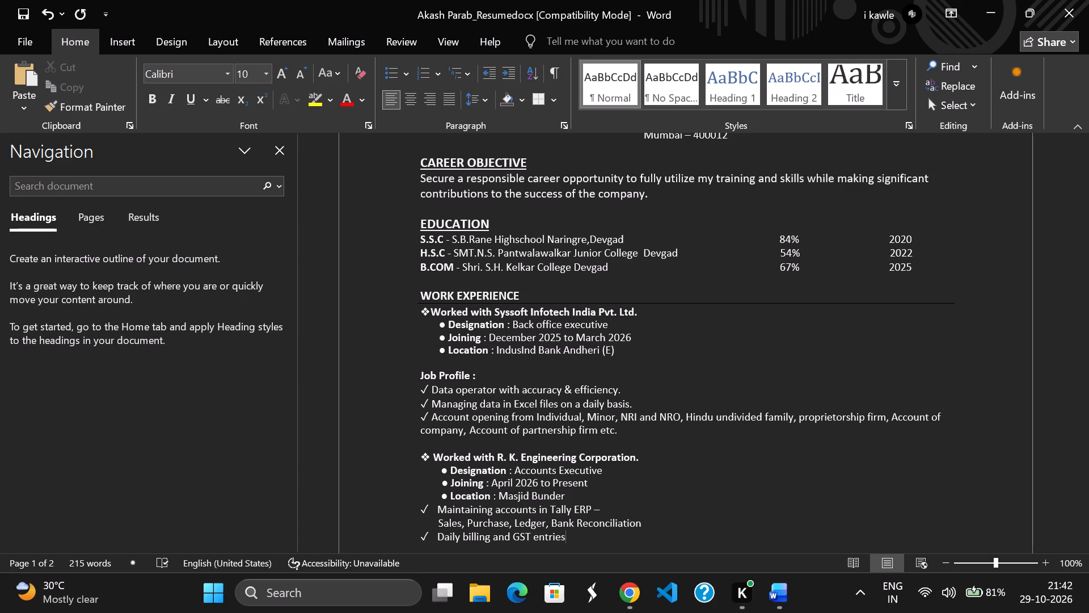
Add full stops at the end of "Daily billing and GST entries" and "Sales, Purchase, Ledger, Bank Reconciliation".
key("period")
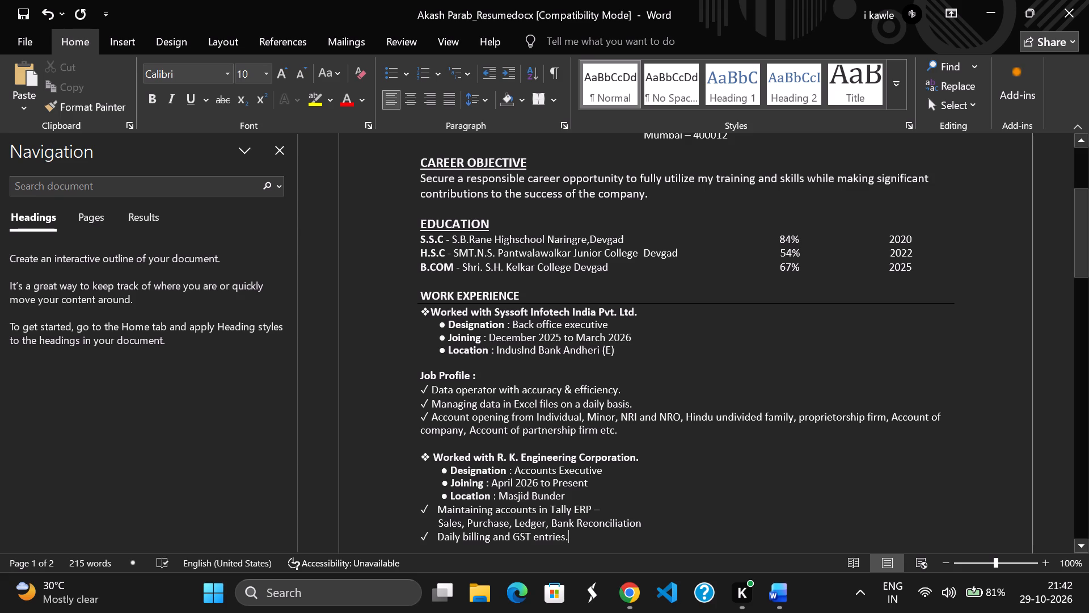
left_click(650, 523)
key("Left")
key("Left")
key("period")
Copy the check mark from the "Daily billing" duty to the empty line below it and add a space after it.
double_click(425, 536)
key("ctrl+c")
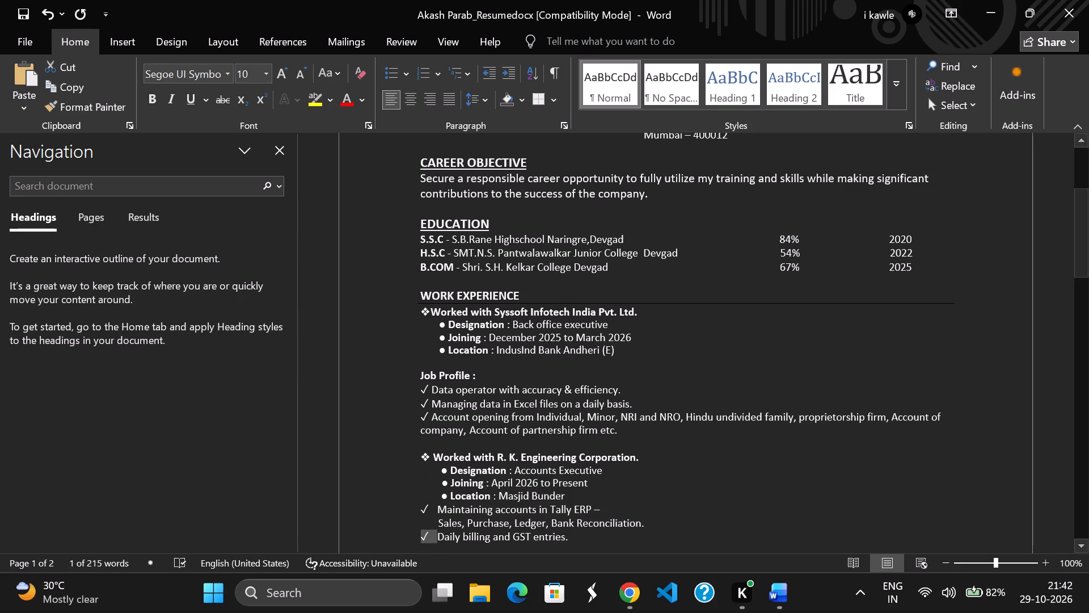
left_click(441, 547)
key("ctrl+v")
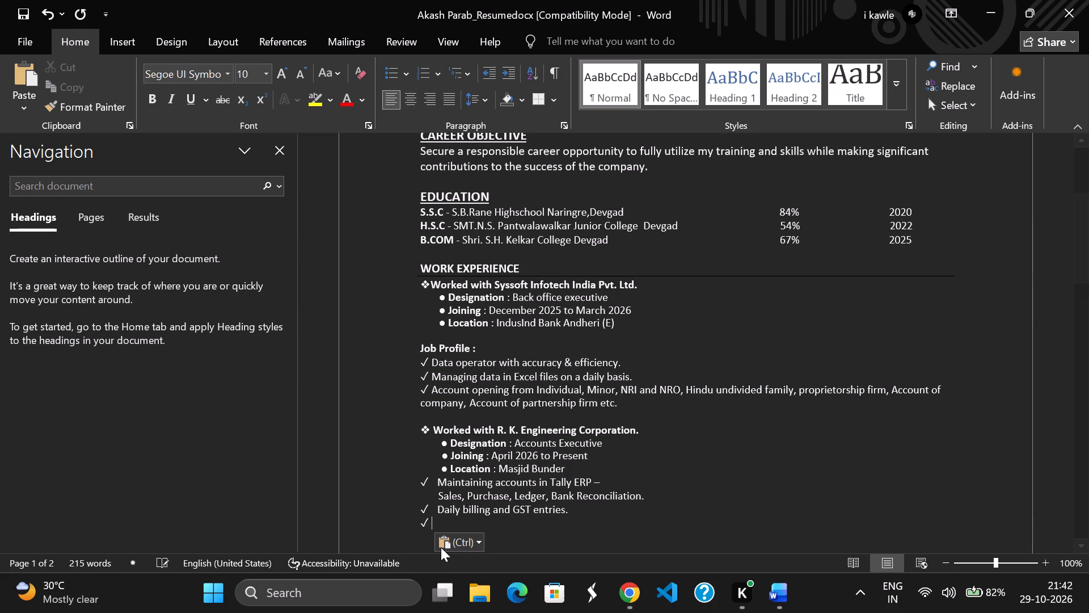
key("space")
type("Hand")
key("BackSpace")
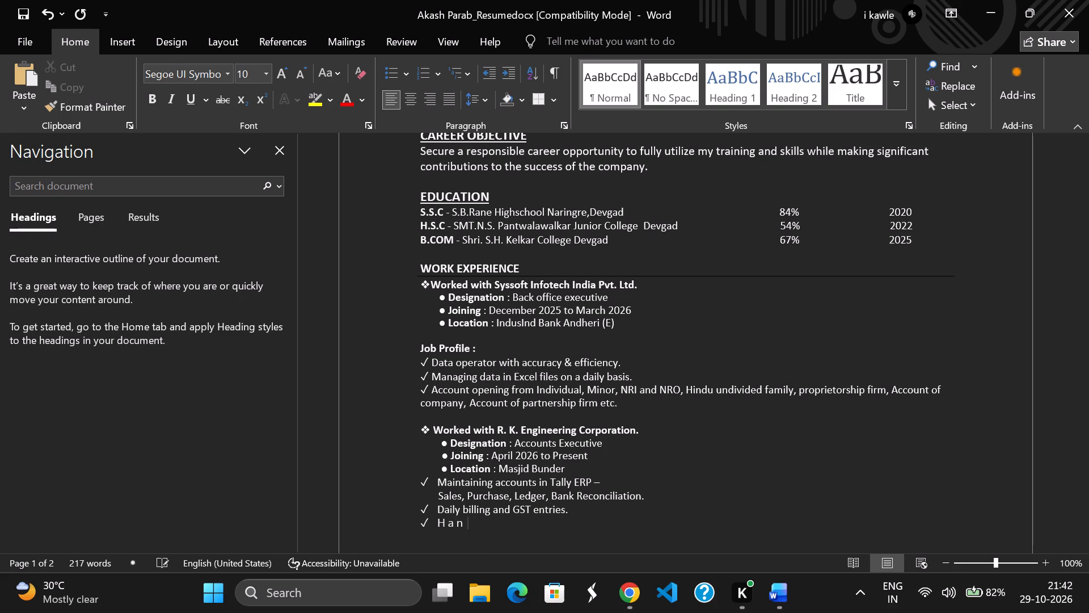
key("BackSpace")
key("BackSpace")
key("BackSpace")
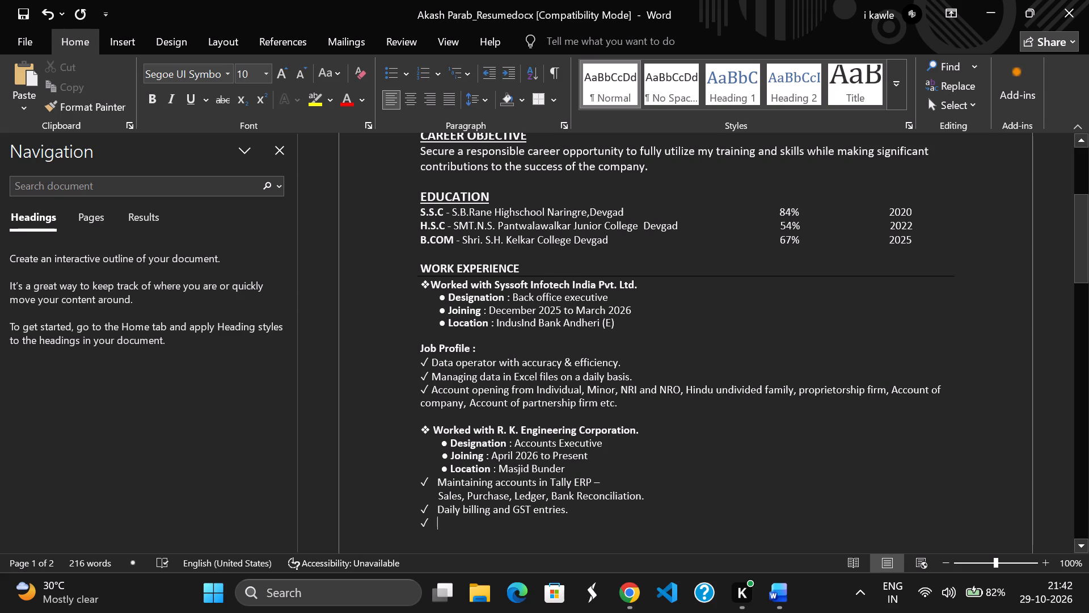
Carry over the Calibri formatting after the third check mark by pasting the word "Daily" there and deleting its letters.
double_click(449, 511)
key("ctrl+c")
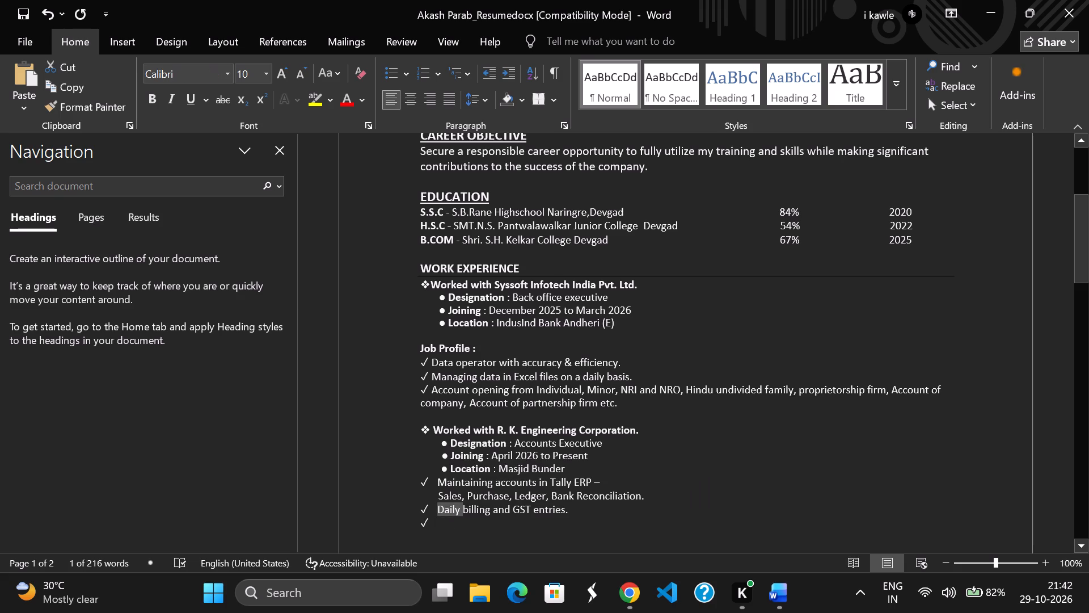
left_click(446, 523)
key("ctrl+v")
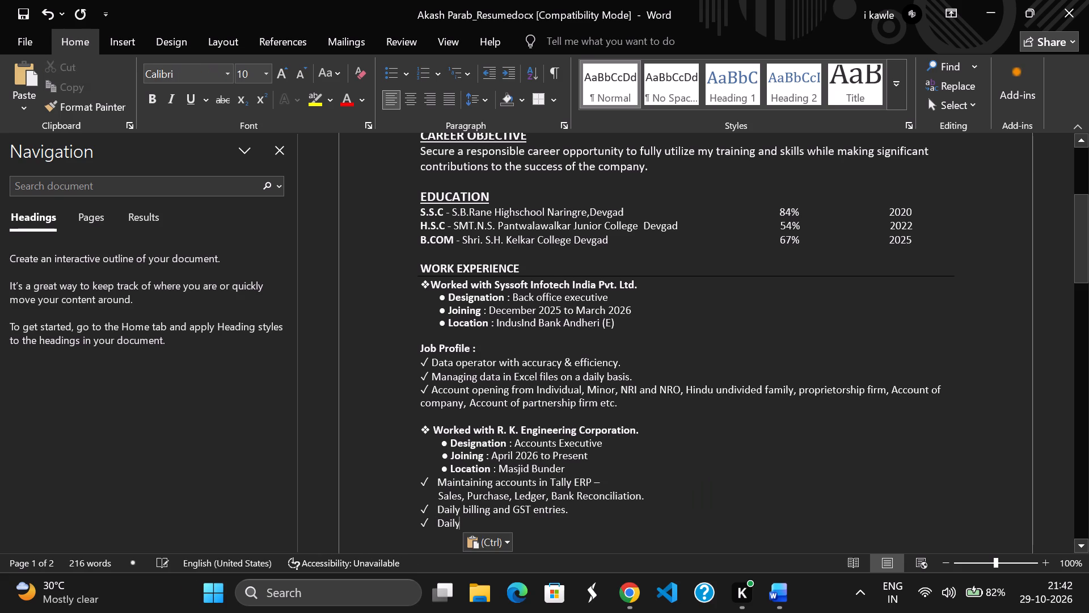
key("BackSpace")
key("BackSpace")
key("BackSpace")
key("BackSpace")
key("BackSpace")
Enter the third duty as "Handling emails and client follow-ups on outlook.".
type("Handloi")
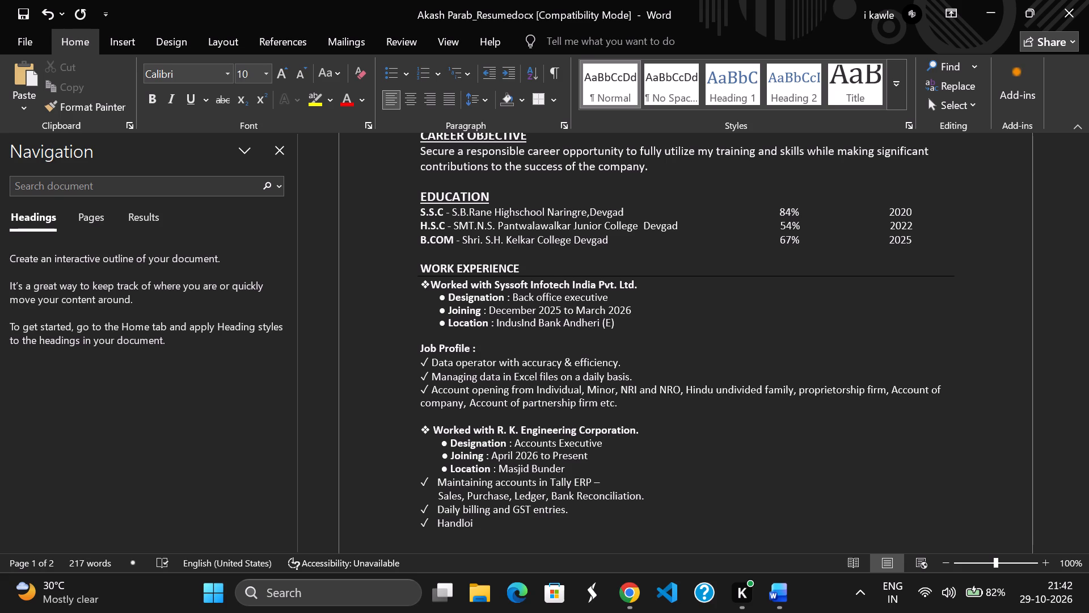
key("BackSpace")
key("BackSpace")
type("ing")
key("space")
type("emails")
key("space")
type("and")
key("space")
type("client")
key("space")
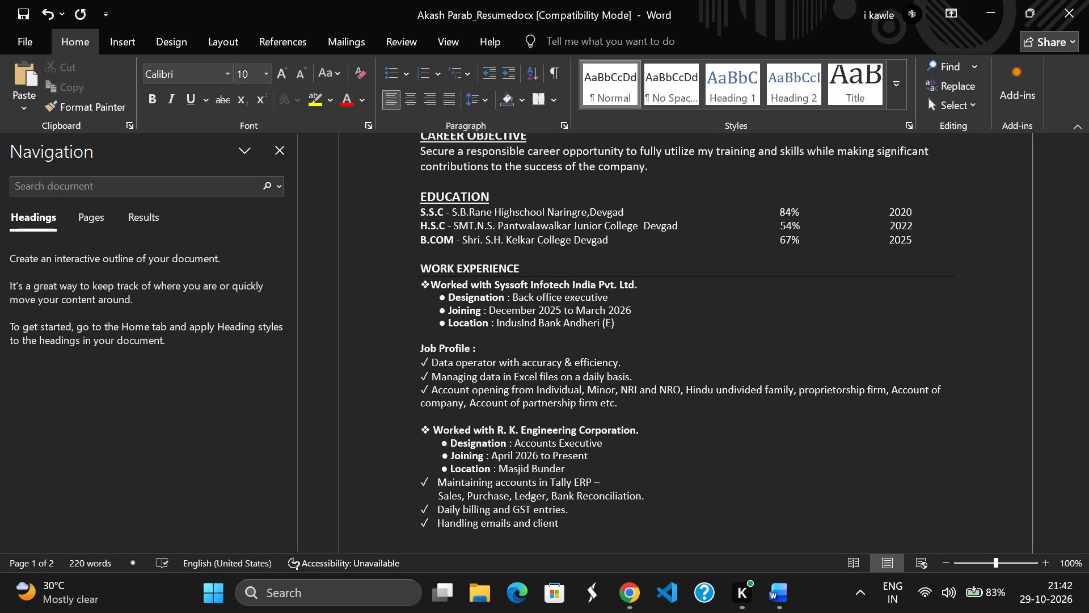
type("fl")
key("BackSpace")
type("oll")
Complete the third duty so that it reads "Handling emails and client follow-ups on outlook.".
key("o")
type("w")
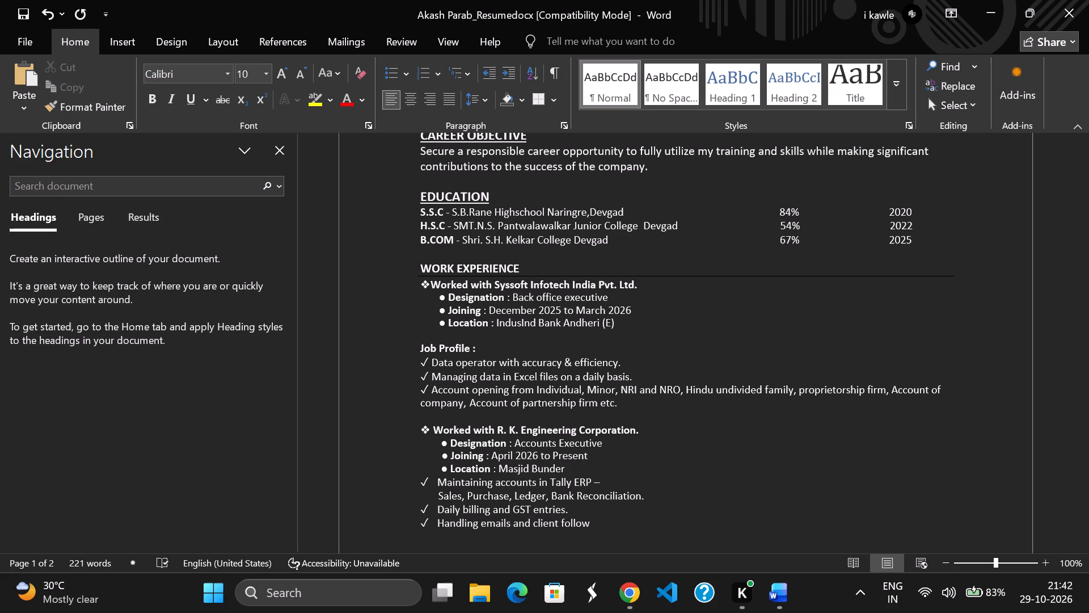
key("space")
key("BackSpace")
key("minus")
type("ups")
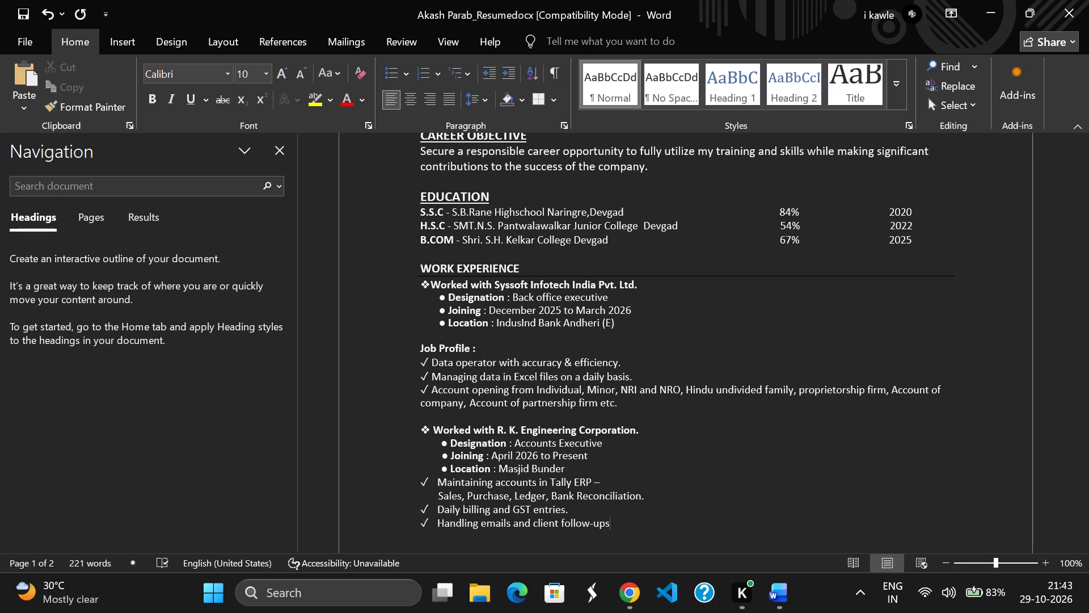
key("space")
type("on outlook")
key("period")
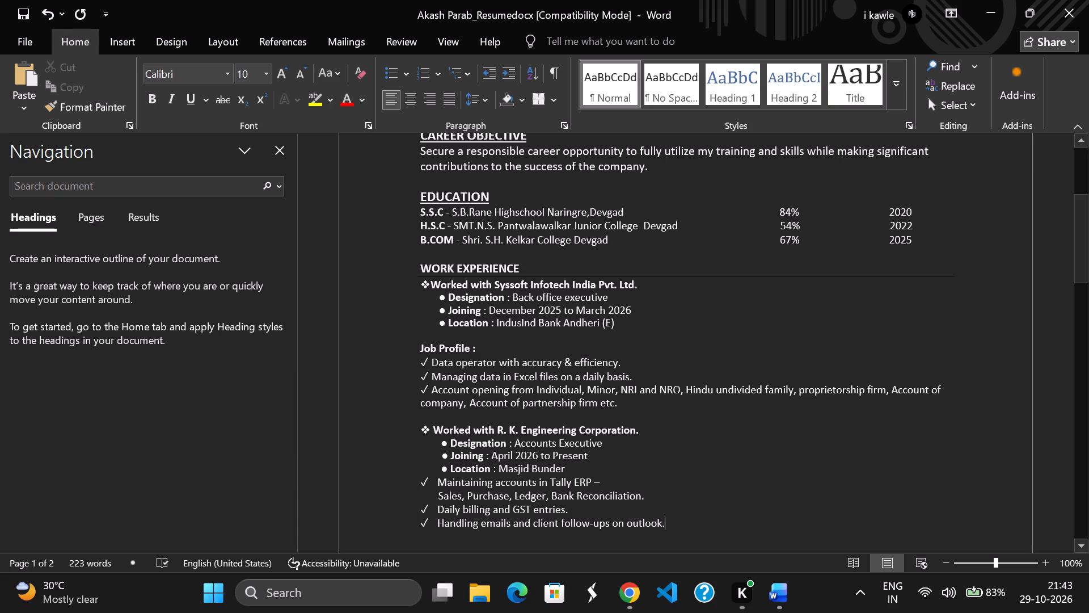
Copy the check mark from the "Handling emails" duty to the empty line below it.
double_click(423, 526)
key("ctrl+c")
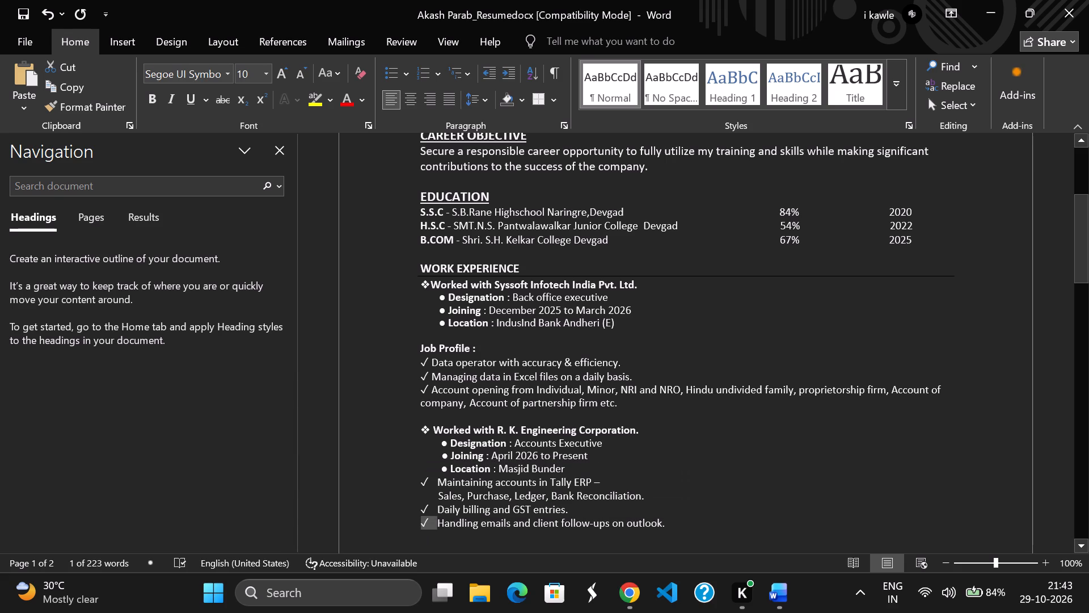
left_click(431, 544)
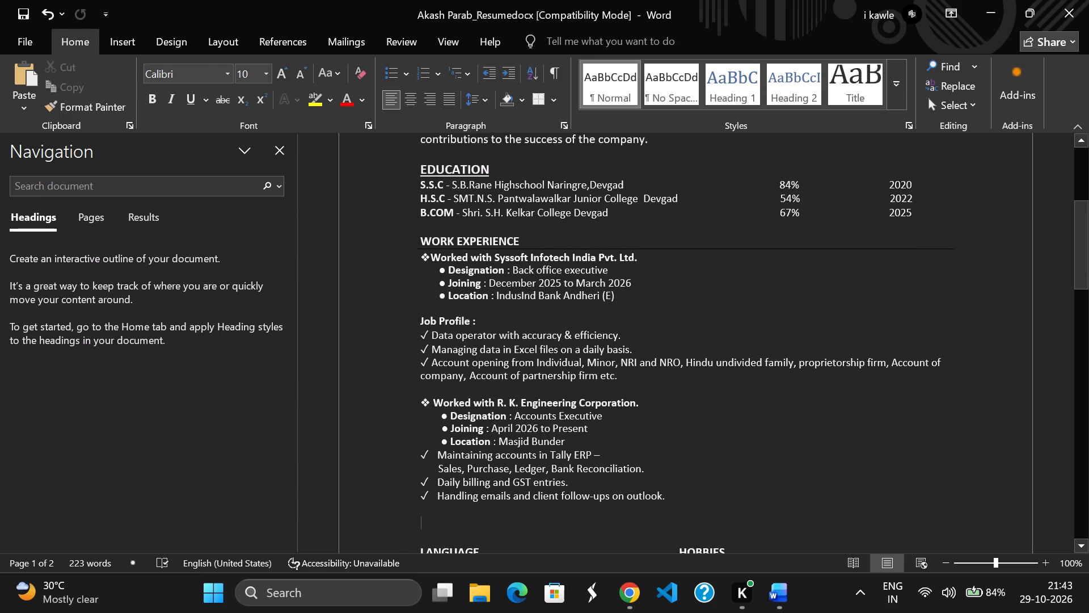
left_click(431, 511)
key("ctrl+v")
Add a space after the fourth check mark and carry over the Calibri formatting by pasting "Handling" there and deleting its letters.
double_click(451, 496)
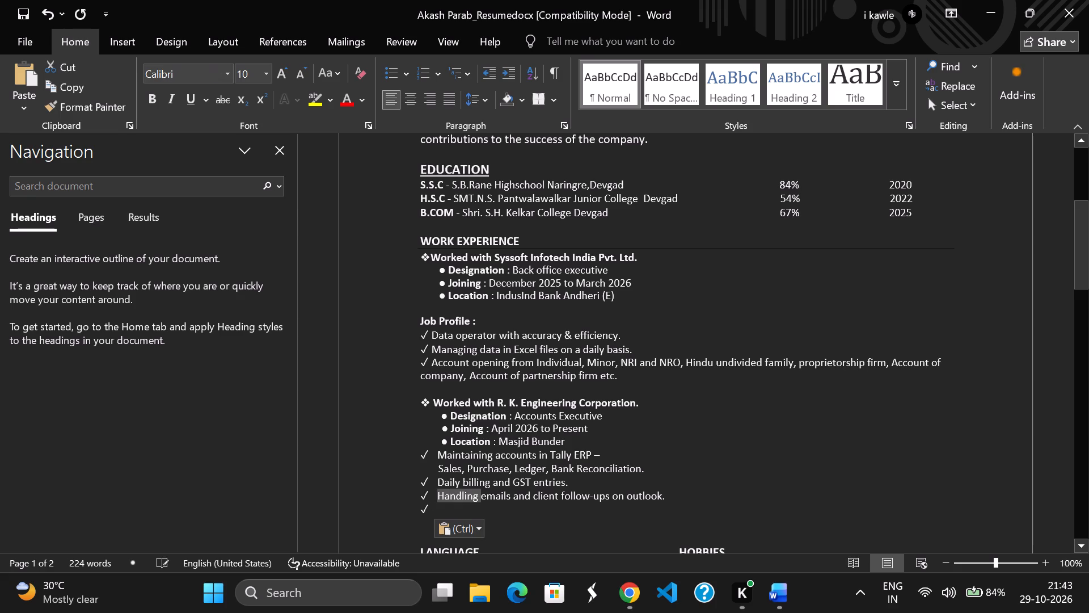
key("ctrl+c")
left_click(440, 509)
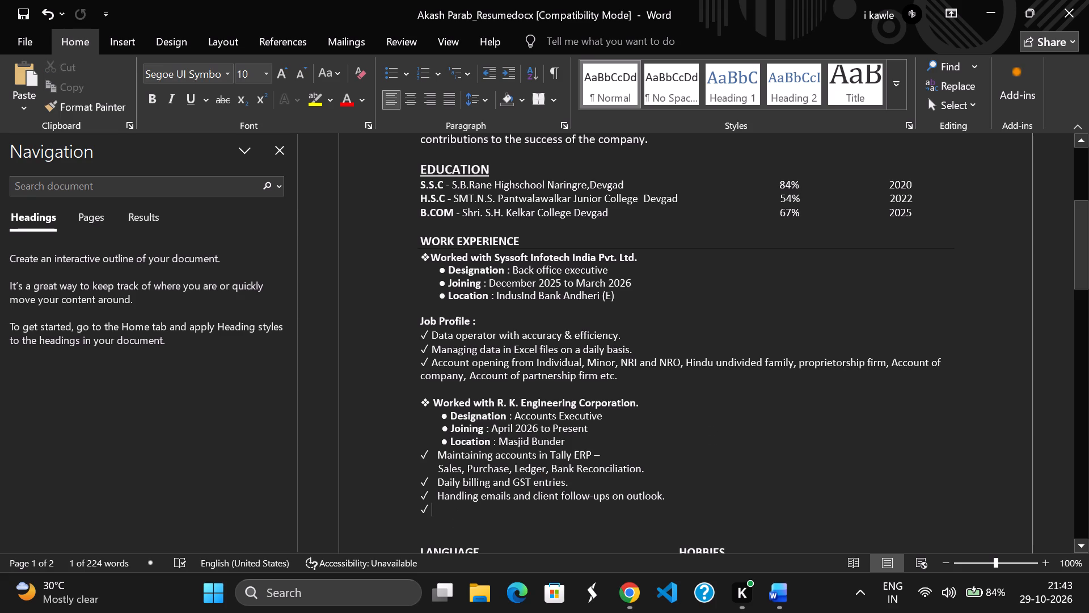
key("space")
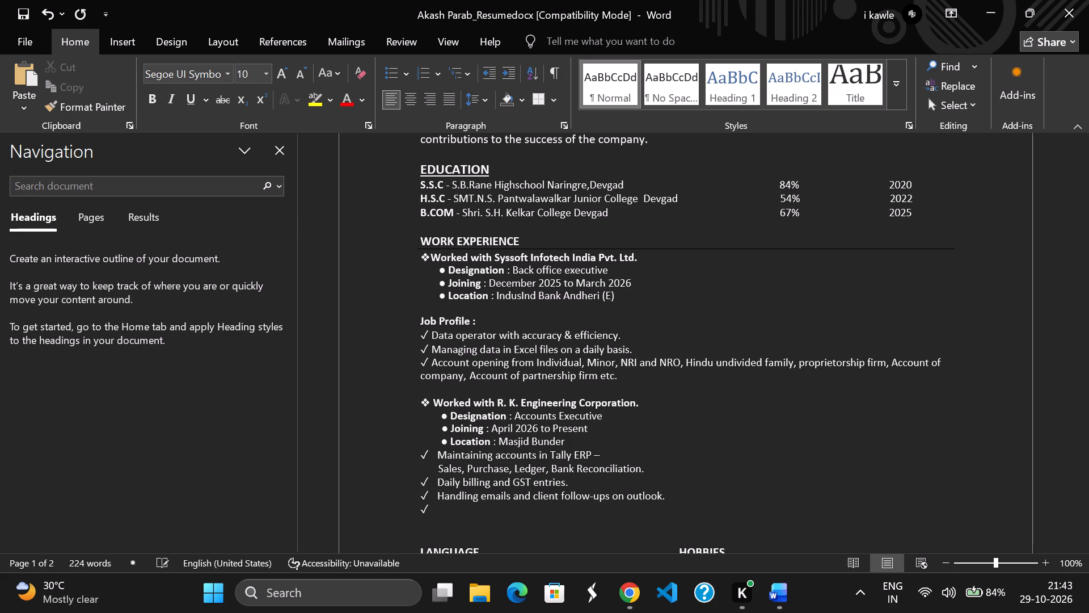
key("ctrl+v")
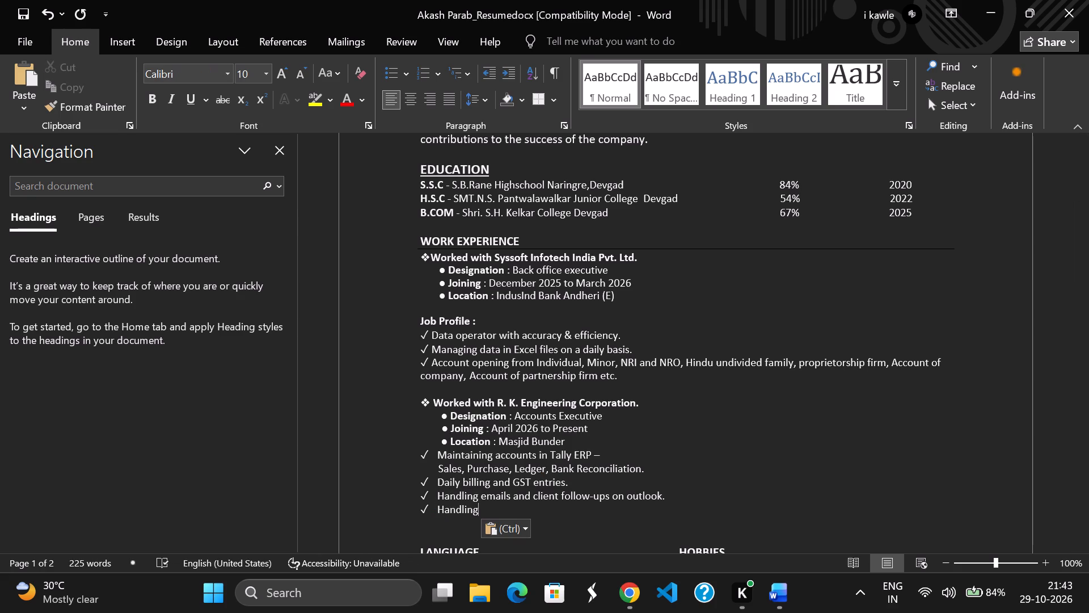
key("BackSpace")
key("BackSpace")
key("BackSpace")
key("BackSpace")
key("BackSpace")
key("BackSpace")
key("BackSpace")
key("BackSpace")
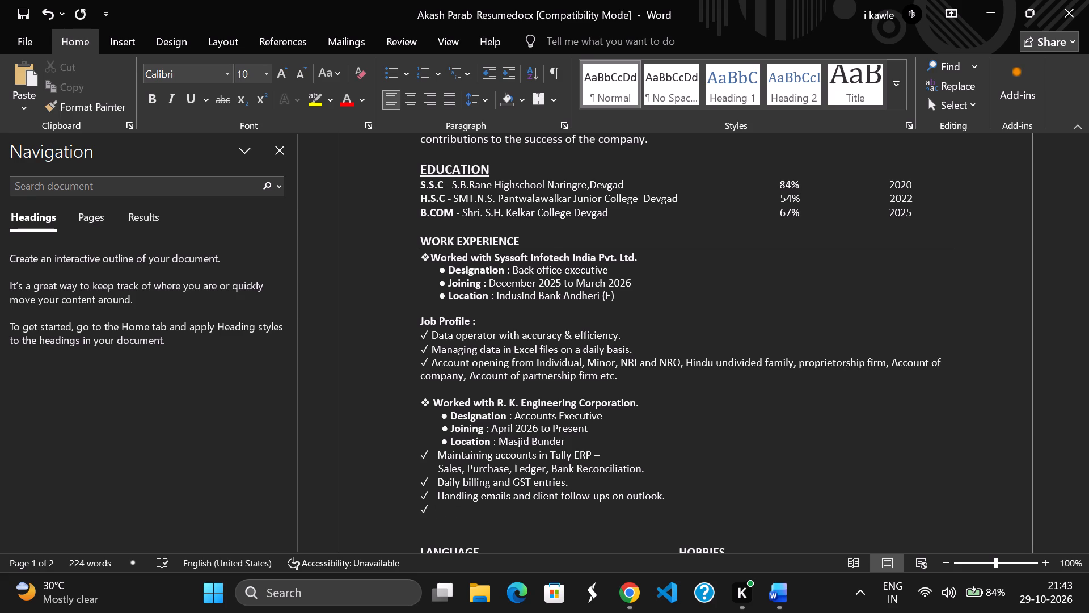
Enter "Preparing MIS" after the fourth check mark, correcting the spelling of "Preparing".
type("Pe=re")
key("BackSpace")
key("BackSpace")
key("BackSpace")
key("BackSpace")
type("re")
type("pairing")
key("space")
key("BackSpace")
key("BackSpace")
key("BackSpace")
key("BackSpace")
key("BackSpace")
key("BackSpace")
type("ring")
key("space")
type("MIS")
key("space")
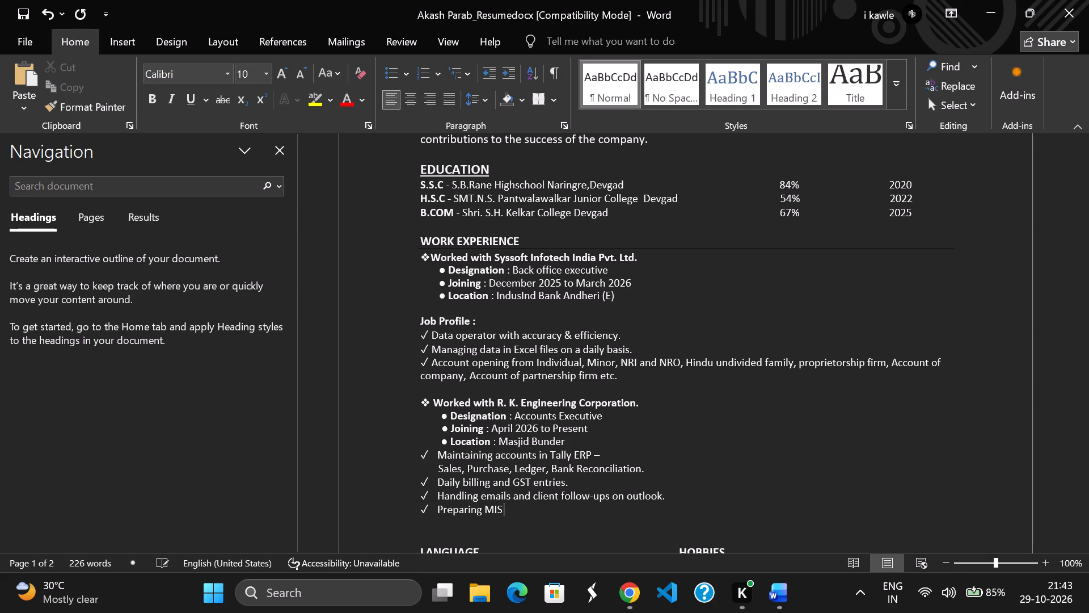
Continue the fourth duty after "Preparing MIS" with the word "Reports", using a capital R.
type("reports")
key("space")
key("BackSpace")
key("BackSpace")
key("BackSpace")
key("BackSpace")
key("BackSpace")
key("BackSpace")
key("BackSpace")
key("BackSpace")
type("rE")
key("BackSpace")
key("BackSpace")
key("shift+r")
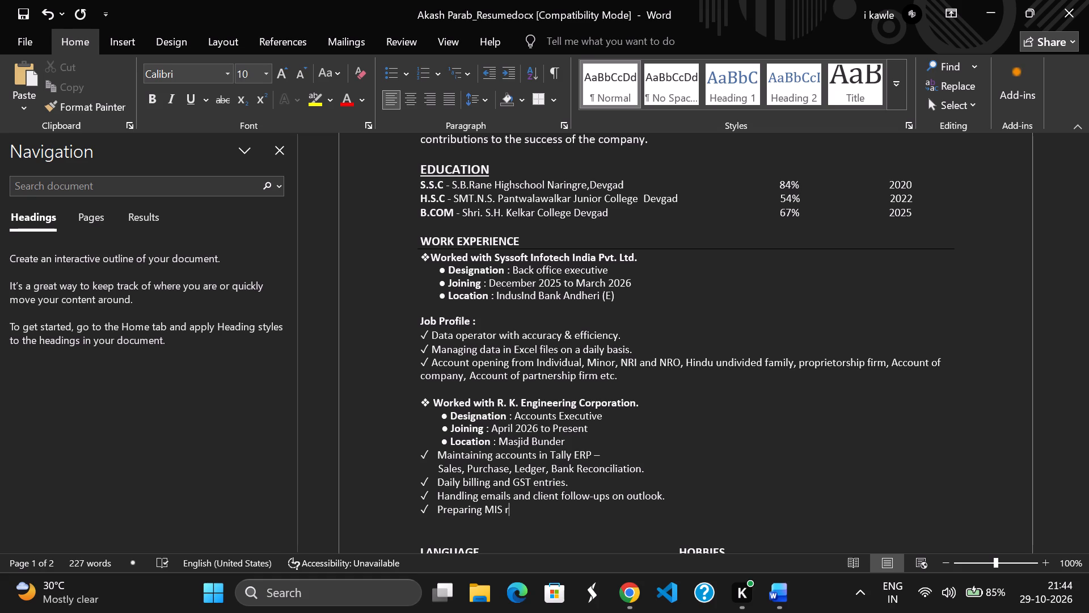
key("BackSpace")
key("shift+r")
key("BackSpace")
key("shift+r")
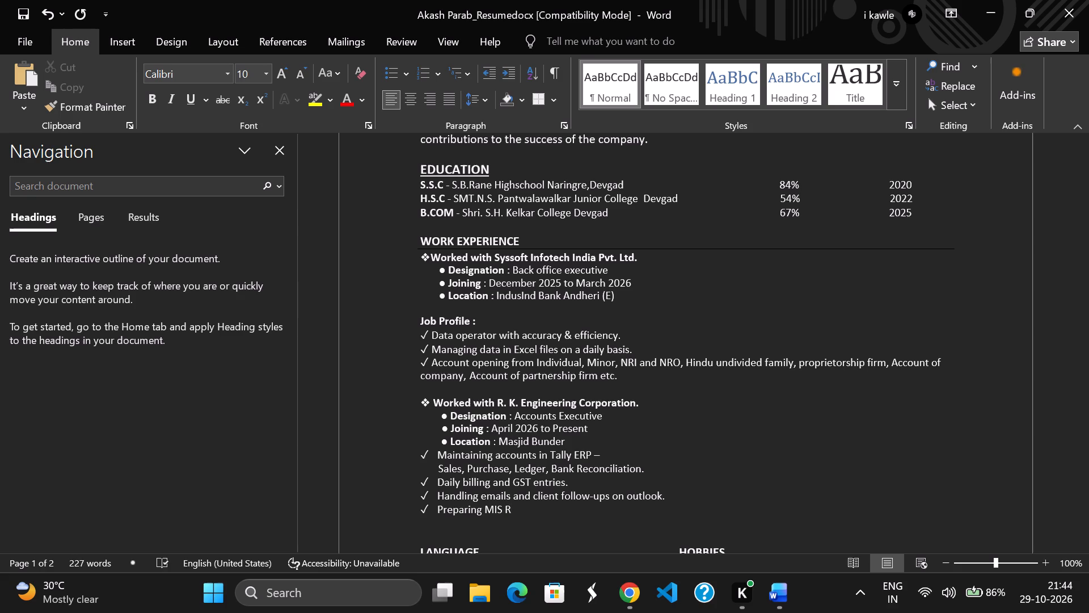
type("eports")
Add a comma and the capitalized word "Stock" after "Preparing MIS Reports" in the fourth duty.
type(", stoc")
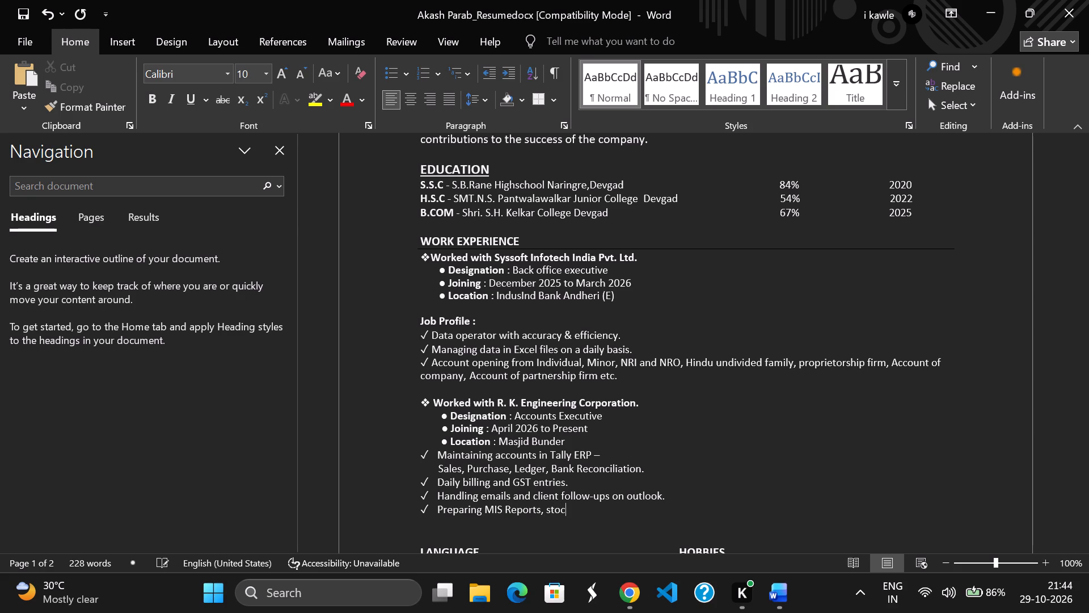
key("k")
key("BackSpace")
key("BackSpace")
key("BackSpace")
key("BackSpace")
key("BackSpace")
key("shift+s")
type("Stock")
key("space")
Add the word "Reports" after "Stock" in the fourth duty, with a capital R and correct spelling.
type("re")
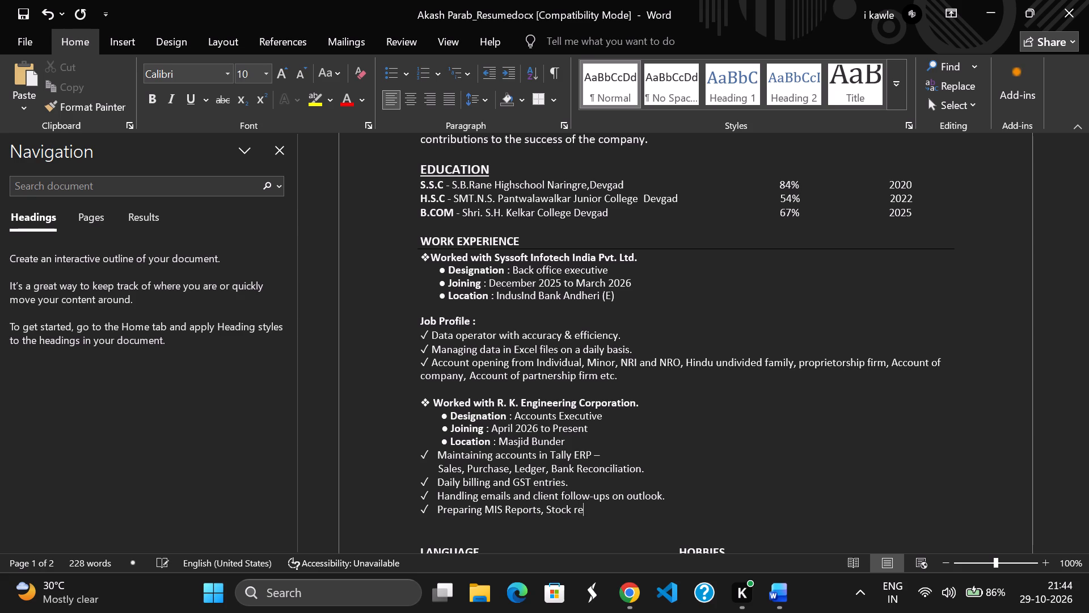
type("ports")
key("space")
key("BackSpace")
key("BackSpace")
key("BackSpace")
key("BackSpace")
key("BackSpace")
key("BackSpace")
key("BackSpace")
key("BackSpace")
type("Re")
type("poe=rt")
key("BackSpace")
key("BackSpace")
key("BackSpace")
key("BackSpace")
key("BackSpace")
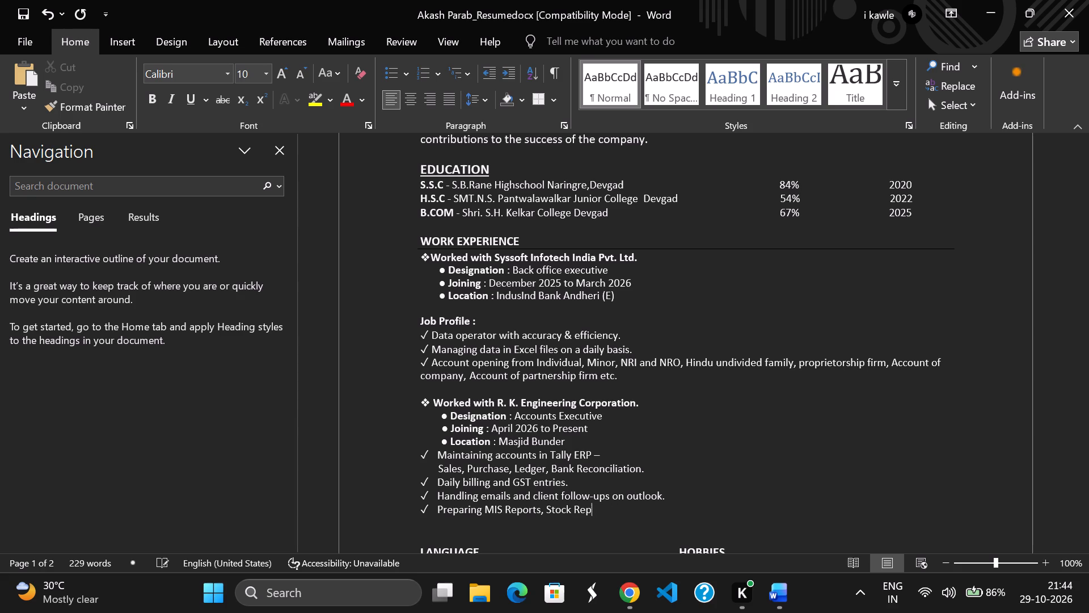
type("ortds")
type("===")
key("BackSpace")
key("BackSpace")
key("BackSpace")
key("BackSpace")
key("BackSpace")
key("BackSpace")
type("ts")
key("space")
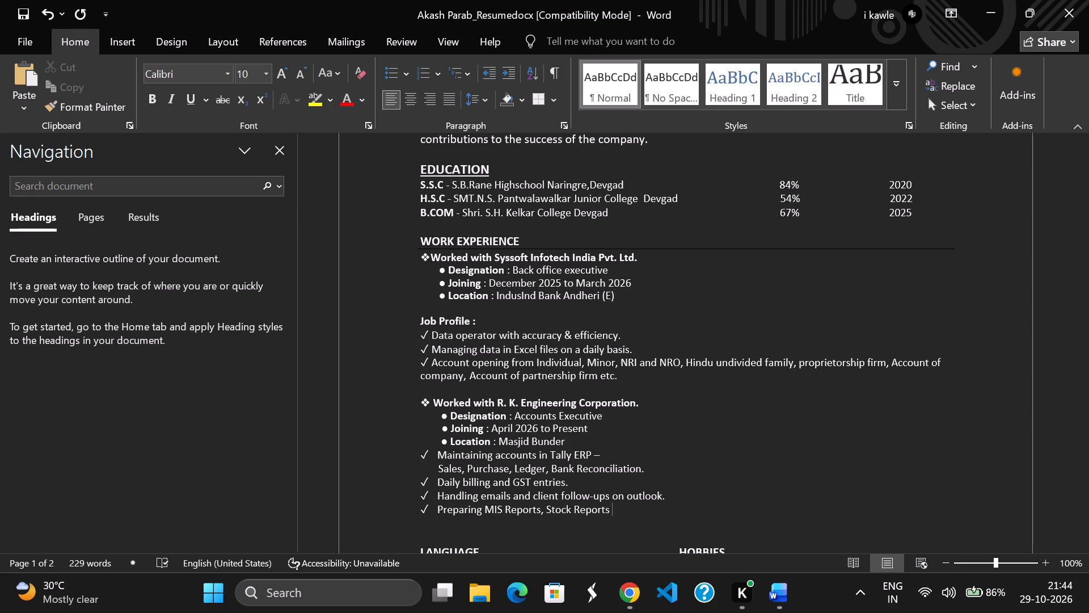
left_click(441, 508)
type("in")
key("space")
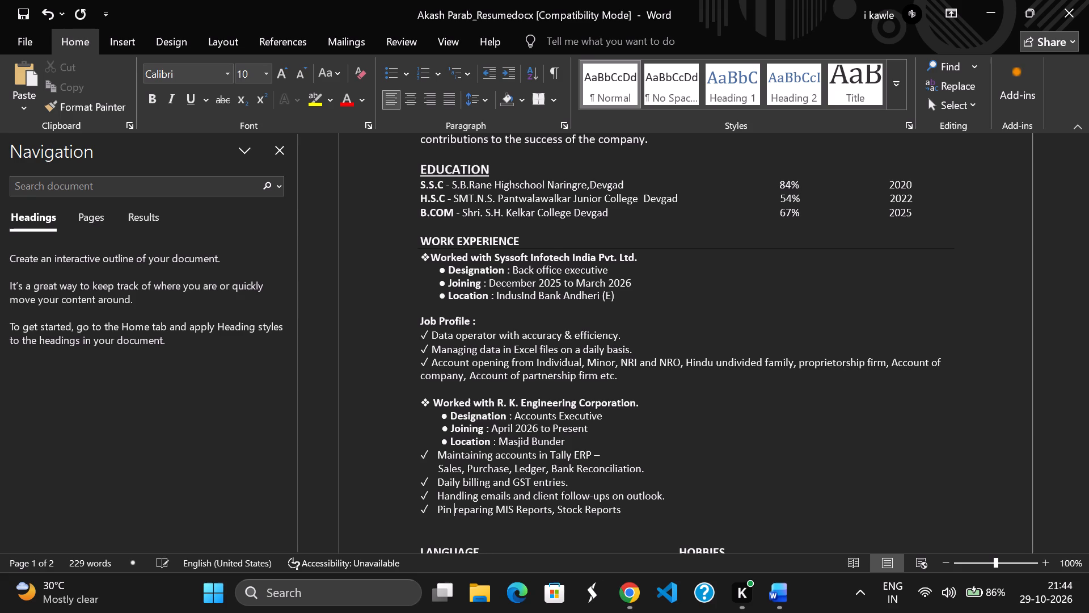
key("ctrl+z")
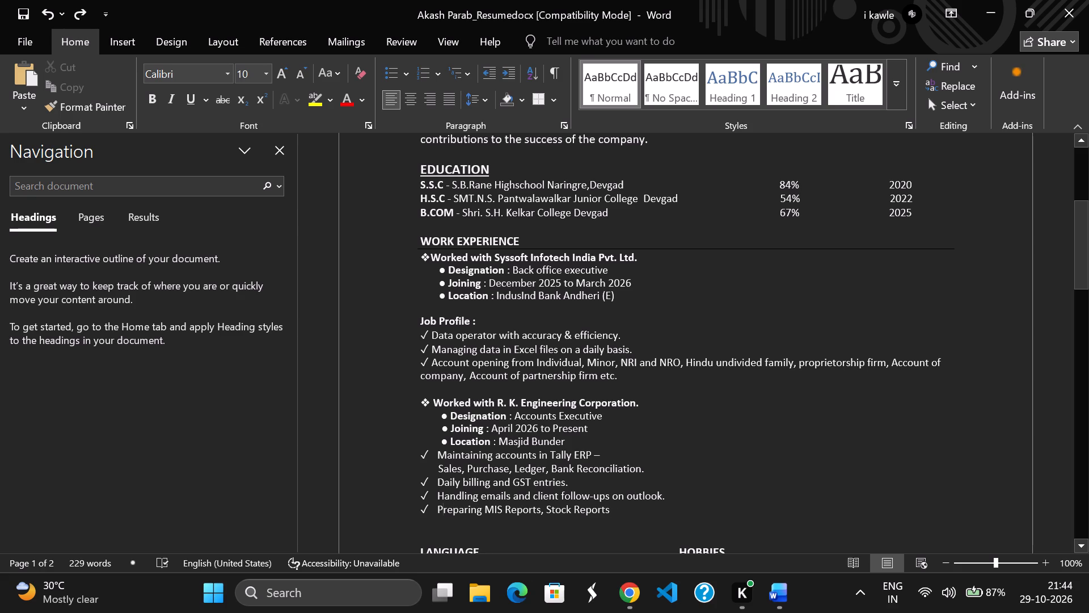
Continue the fourth duty after "Stock Reports" with "in Advanced Excel".
left_click(614, 508)
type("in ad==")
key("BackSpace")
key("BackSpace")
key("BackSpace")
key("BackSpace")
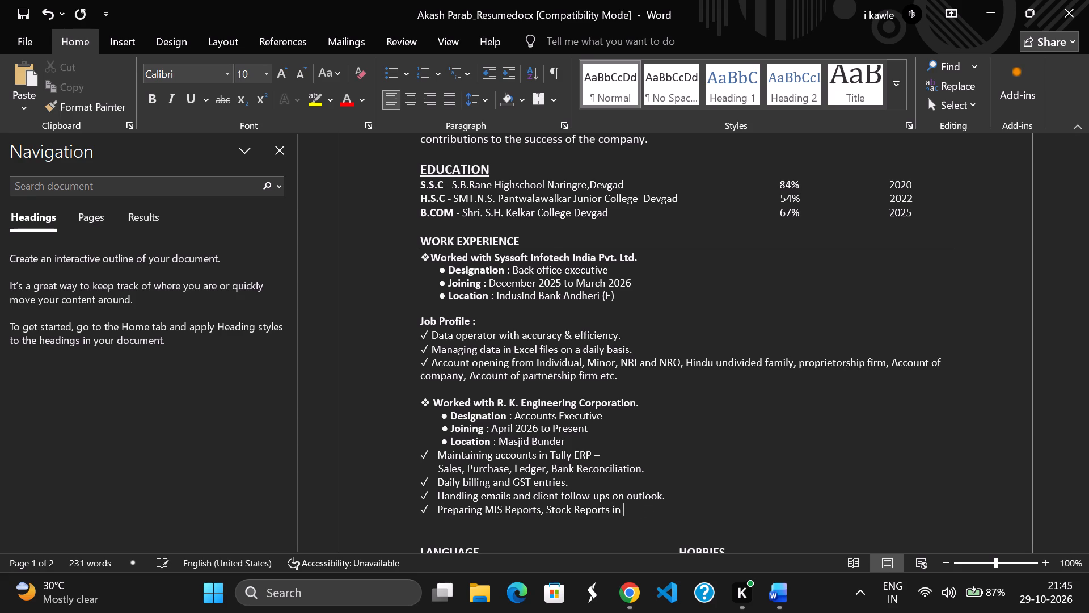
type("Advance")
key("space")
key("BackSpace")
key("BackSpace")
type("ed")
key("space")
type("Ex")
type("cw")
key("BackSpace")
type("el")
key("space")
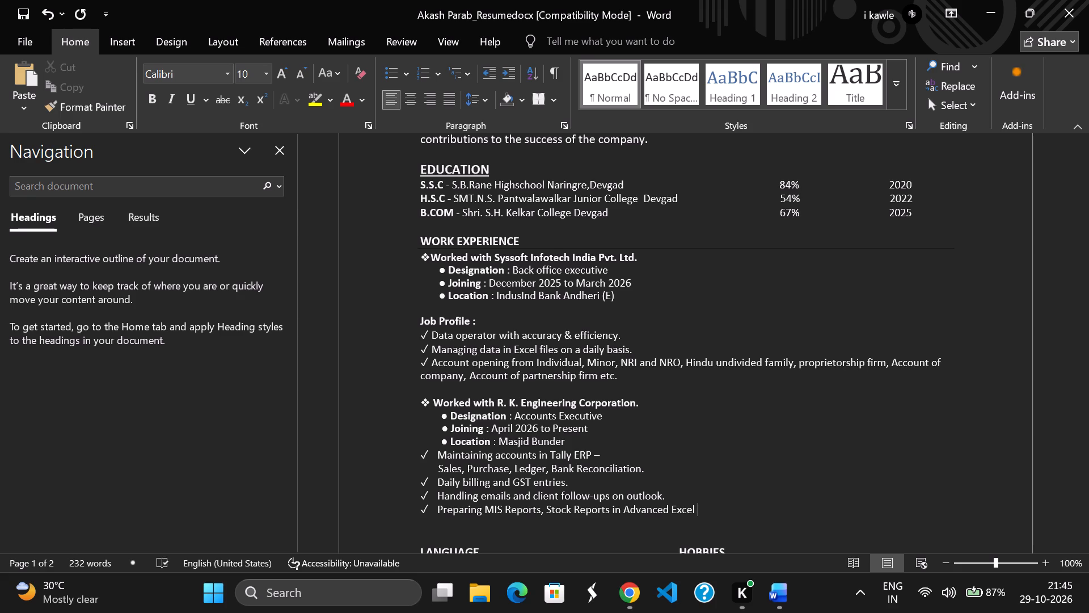
Open a parenthesis after "Advanced Excel" in the fourth duty and add "VLOOKUP," in all capitals.
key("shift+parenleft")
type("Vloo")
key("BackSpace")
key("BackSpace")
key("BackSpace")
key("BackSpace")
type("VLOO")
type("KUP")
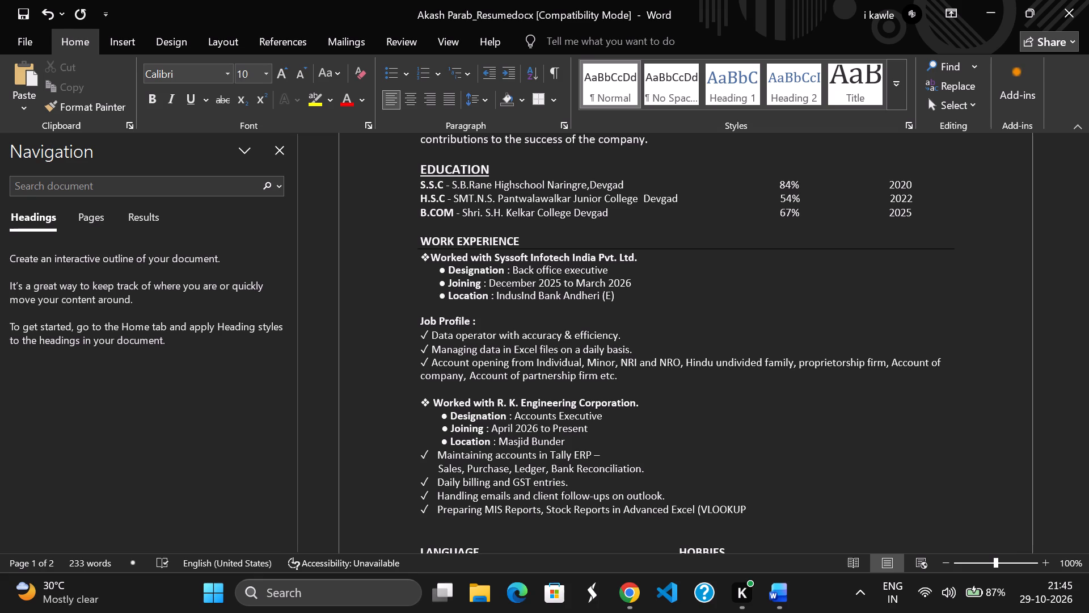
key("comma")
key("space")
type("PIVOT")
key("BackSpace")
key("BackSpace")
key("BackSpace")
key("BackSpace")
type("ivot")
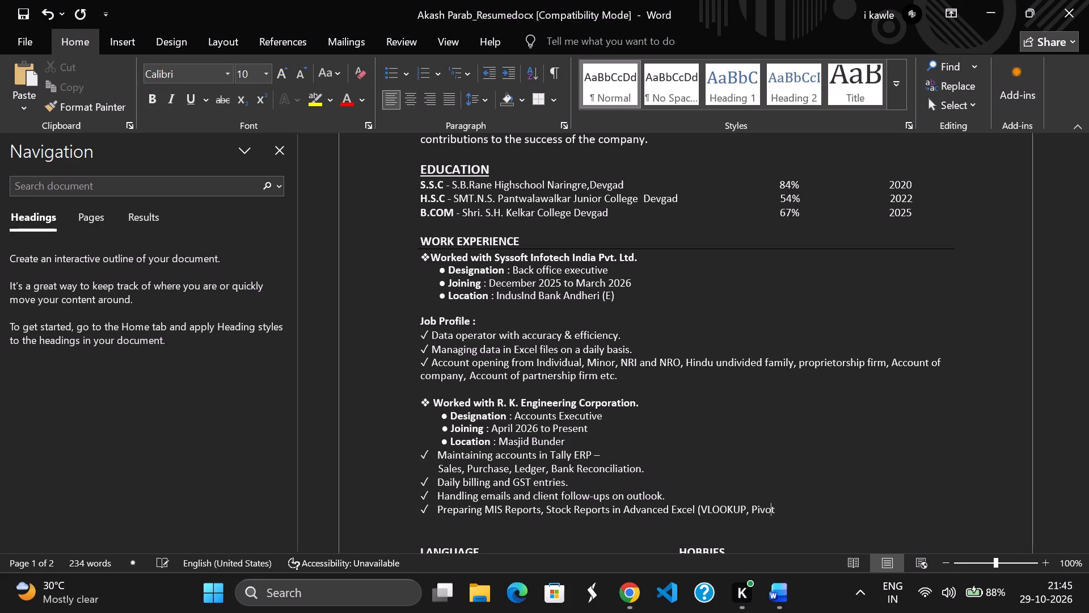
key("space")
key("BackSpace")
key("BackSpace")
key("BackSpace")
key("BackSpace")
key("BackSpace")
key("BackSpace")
Add "HLOOKUP," in all capitals after "VLOOKUP," in the fourth duty.
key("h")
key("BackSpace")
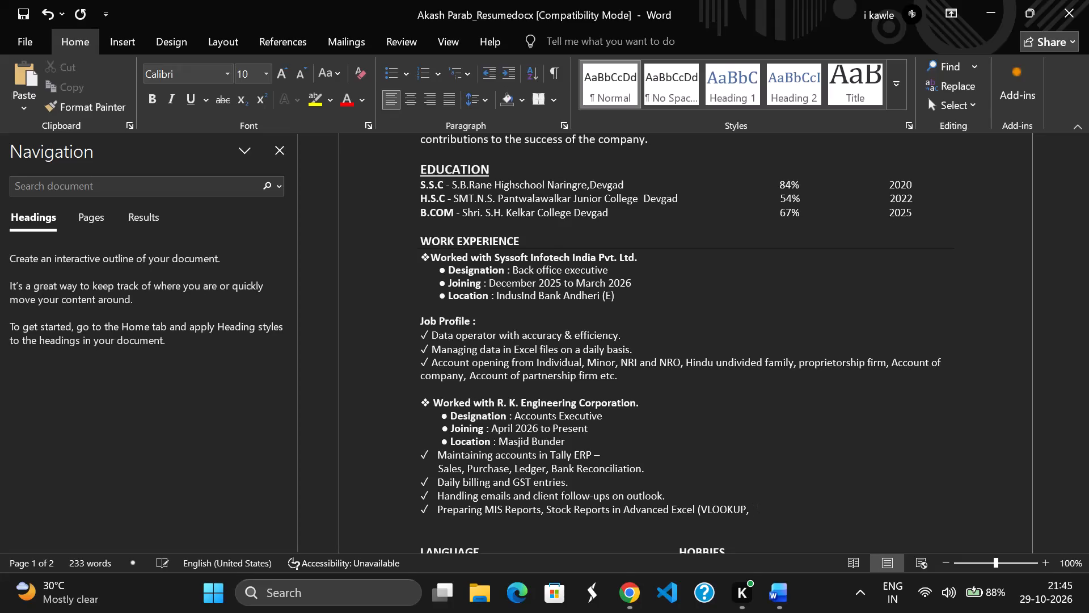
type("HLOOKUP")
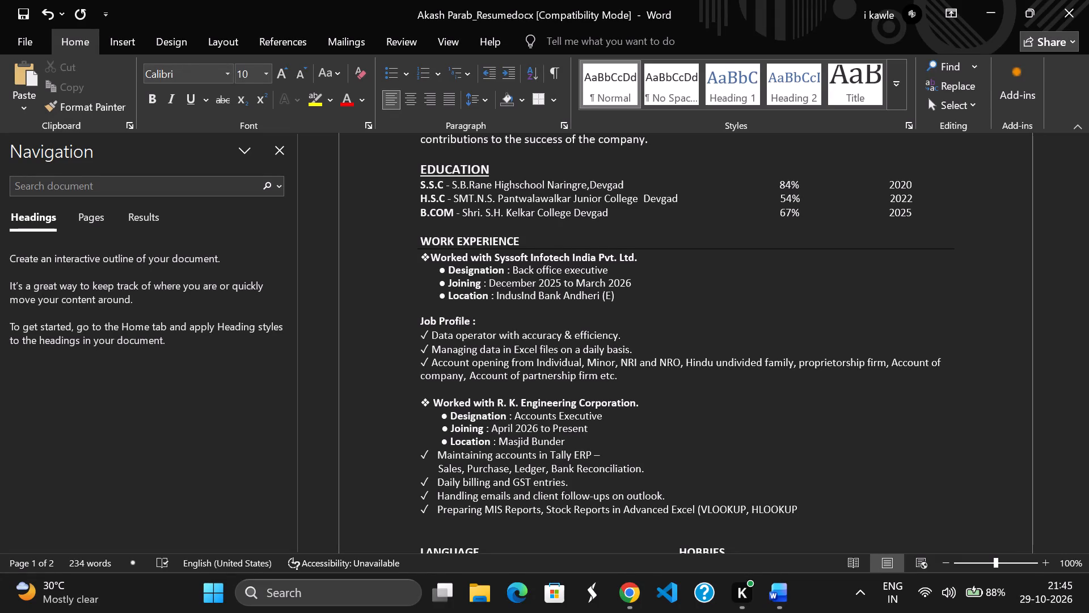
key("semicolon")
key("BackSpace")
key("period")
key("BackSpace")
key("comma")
Start a continuation line below "Preparing MIS Reports" and indent it with spaces to align with the duty text.
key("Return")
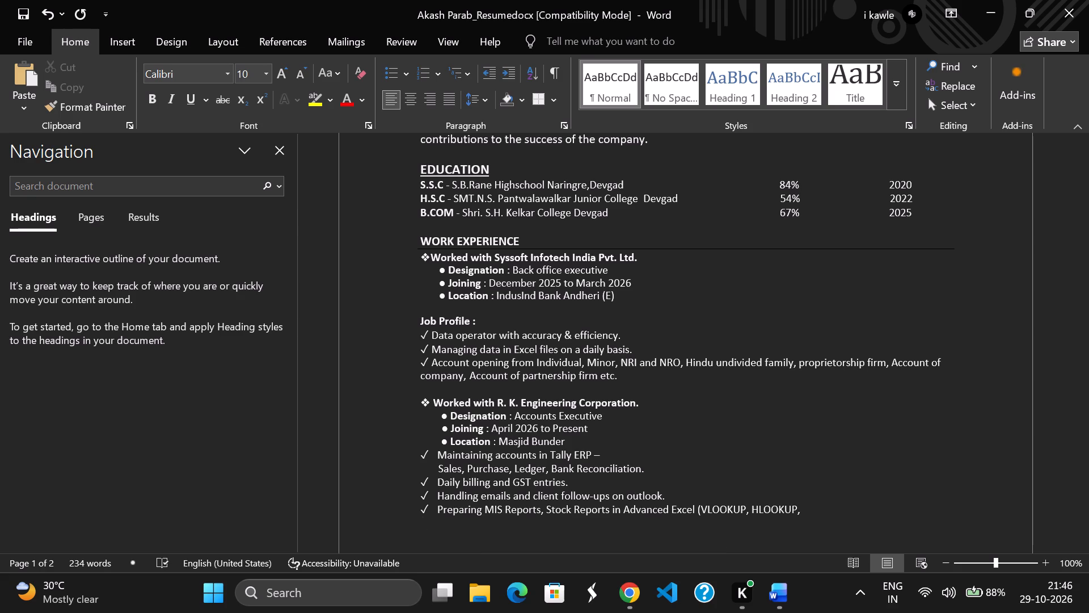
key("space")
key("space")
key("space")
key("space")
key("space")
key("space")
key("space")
Enter "PIVOT TABLE" in all capitals on the fourth duty's continuation line.
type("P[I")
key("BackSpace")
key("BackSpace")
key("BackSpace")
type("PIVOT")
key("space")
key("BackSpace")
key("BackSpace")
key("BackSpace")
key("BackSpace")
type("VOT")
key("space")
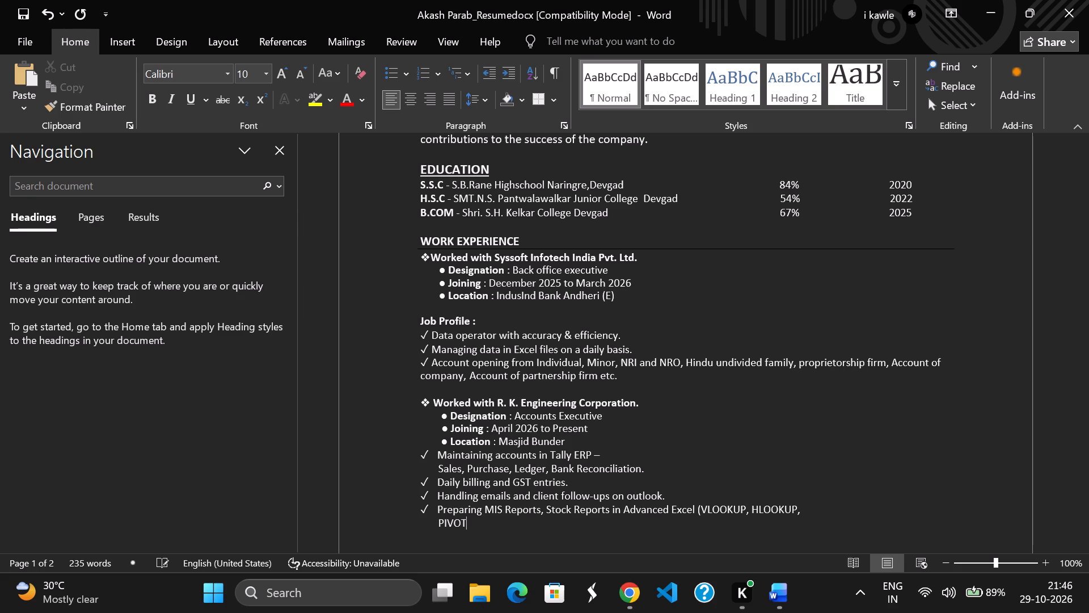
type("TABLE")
Finish the parenthesized Excel list after "PIVOT TABLE" with "AND OTHER FORMULA)" in all capitals.
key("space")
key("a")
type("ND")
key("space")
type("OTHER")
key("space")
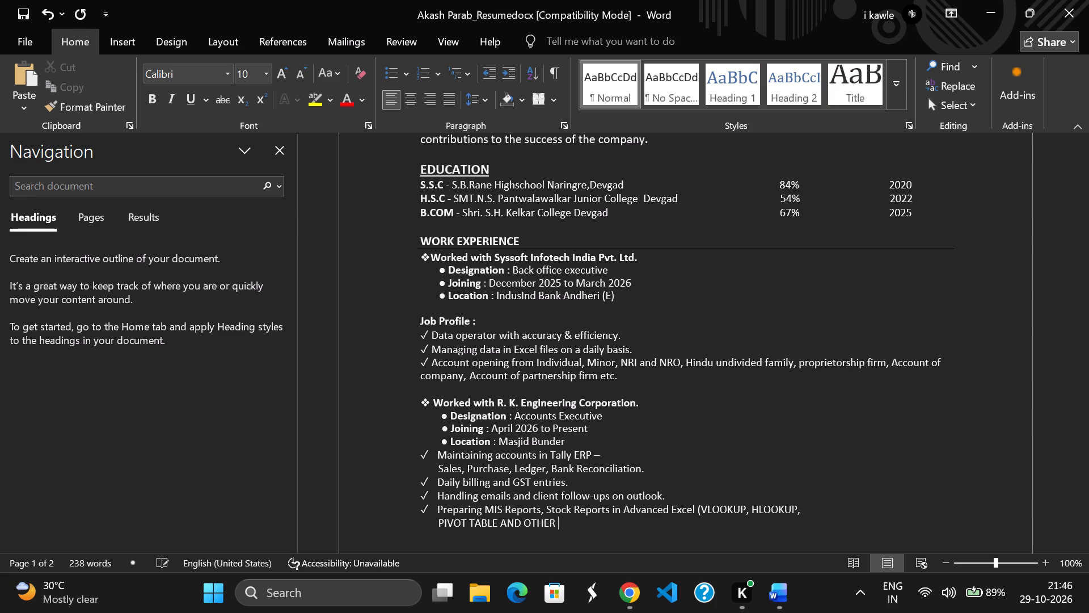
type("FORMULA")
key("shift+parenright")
Start a fifth duty line below the Excel list with a copy of the fourth duty's check mark, without list bullet formatting.
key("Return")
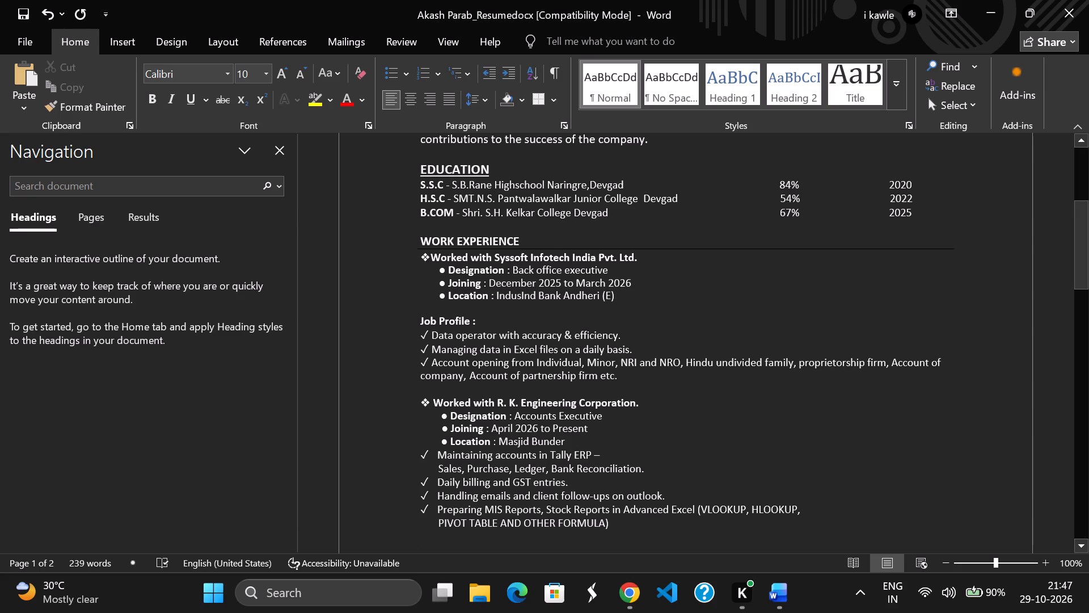
double_click(424, 507)
key("ctrl+c")
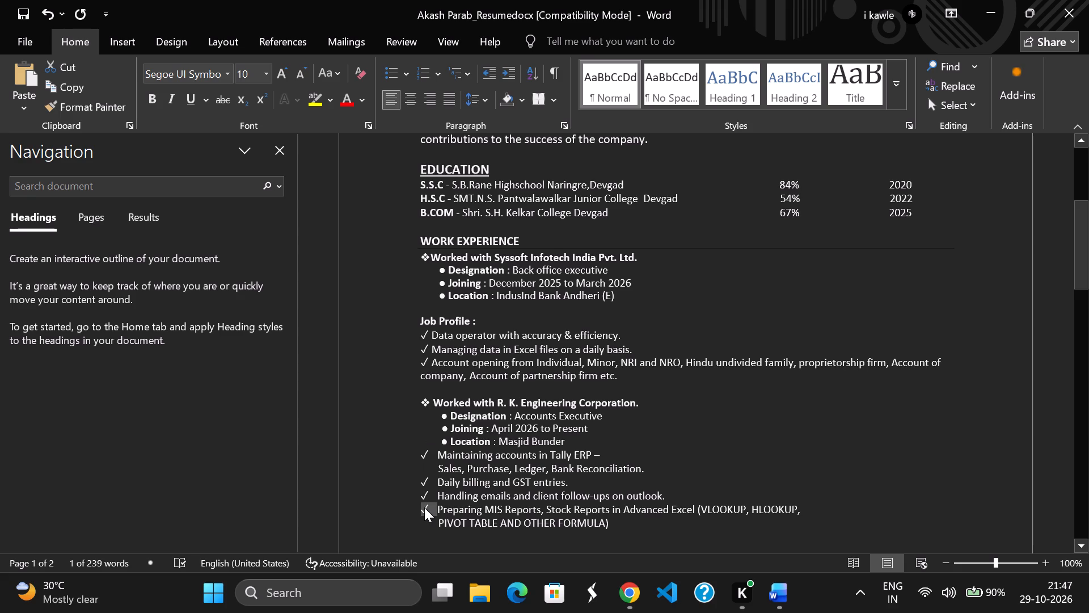
left_click(423, 538)
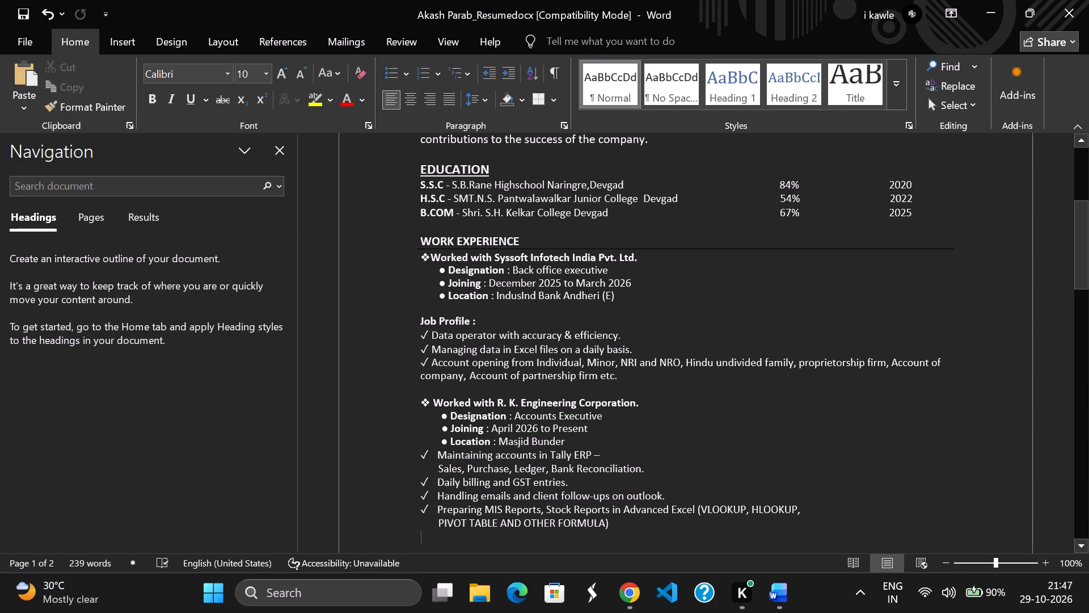
left_click(423, 538, "ctrl")
key("ctrl+v")
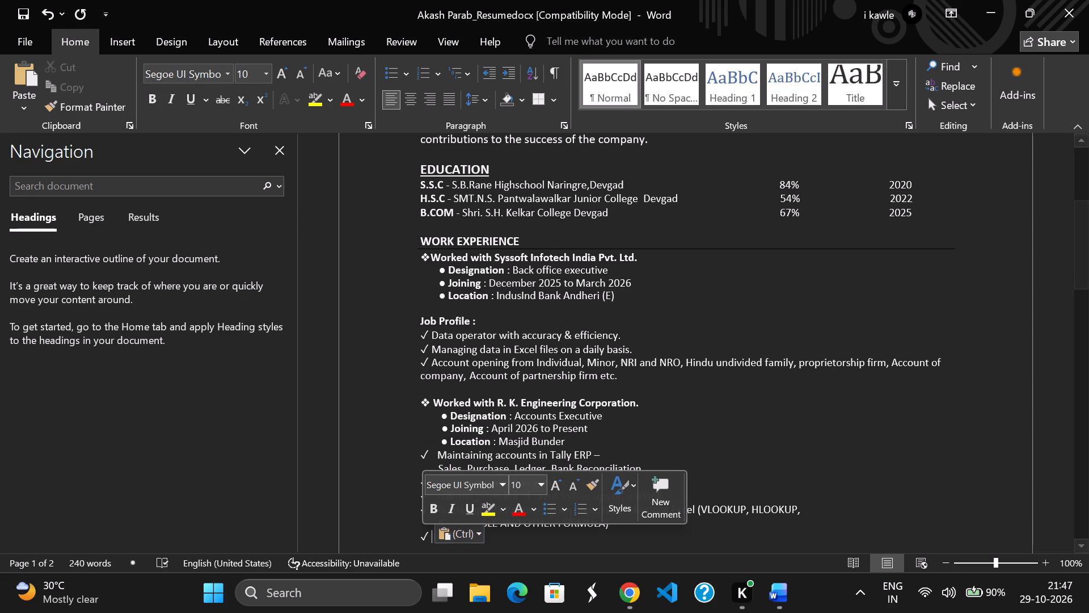
left_click(550, 515)
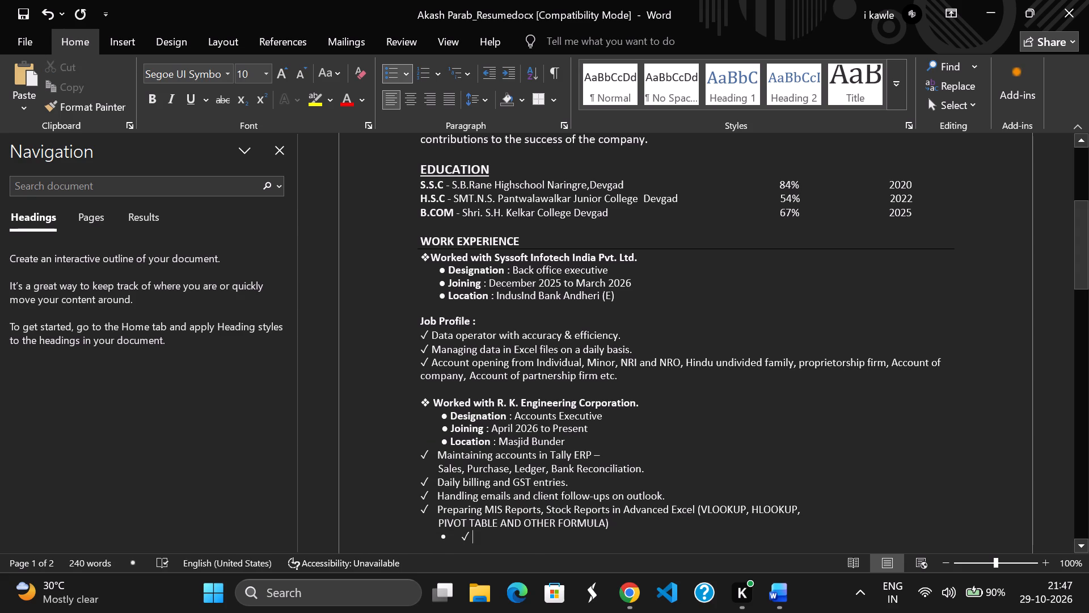
key("ctrl+z")
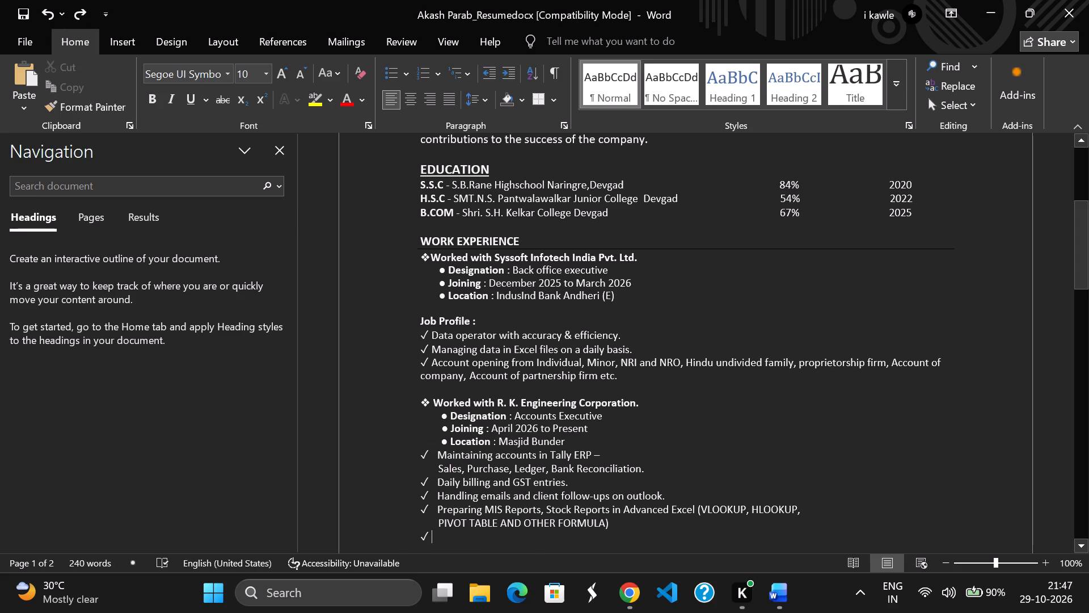
Copy the word "Preparing" from the fourth duty to the new fifth line after its check mark.
double_click(452, 505)
key("ctrl+c")
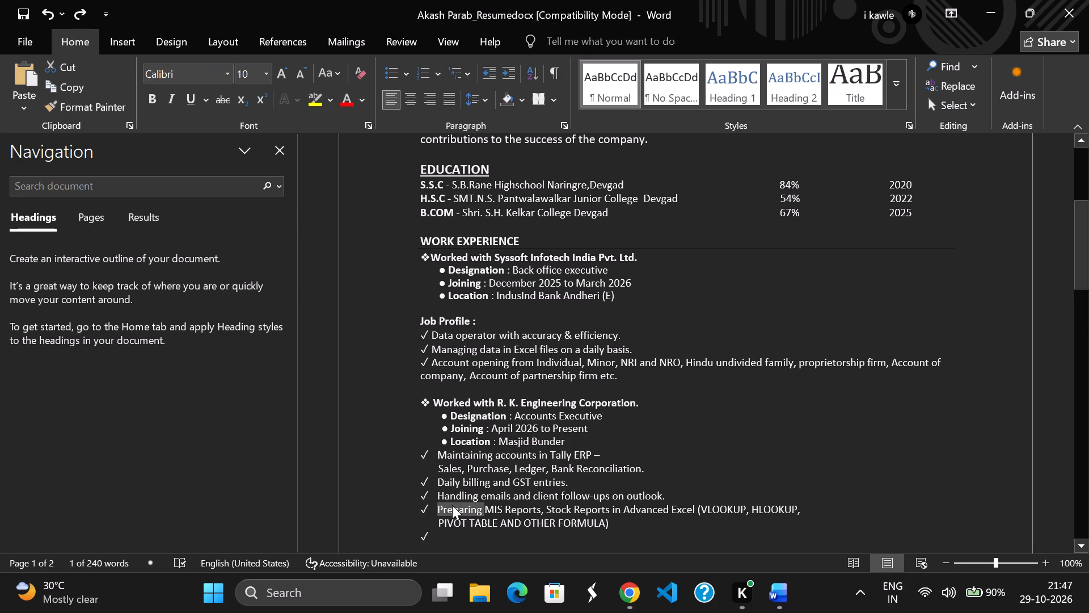
left_click(438, 539)
key("ctrl+v")
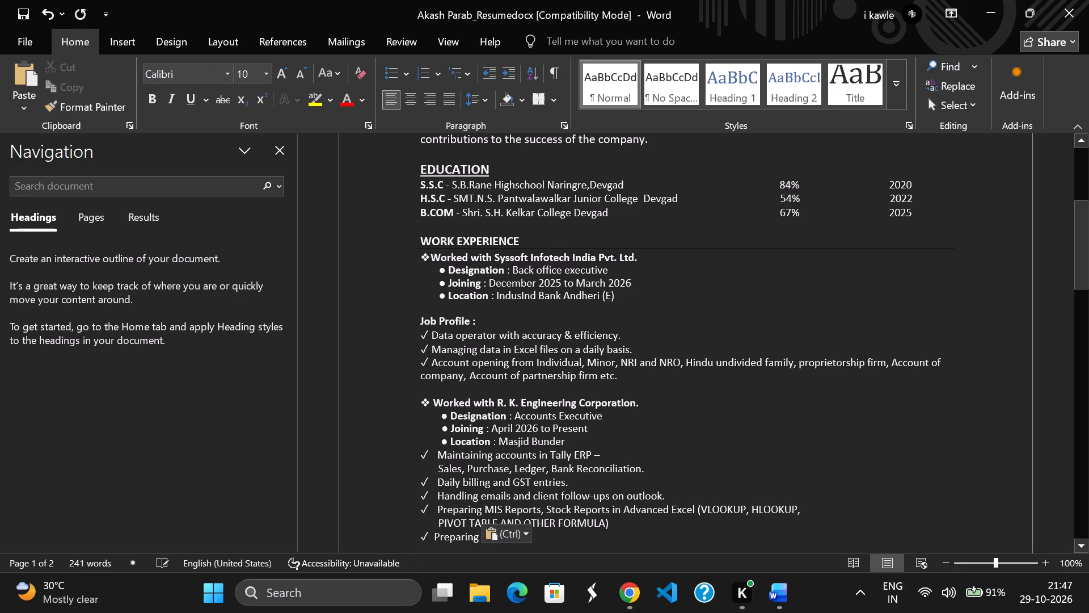
Replace "Preparing" on the fifth R. K. Engineering duty line with "Payment follow-up".
key("BackSpace")
key("BackSpace")
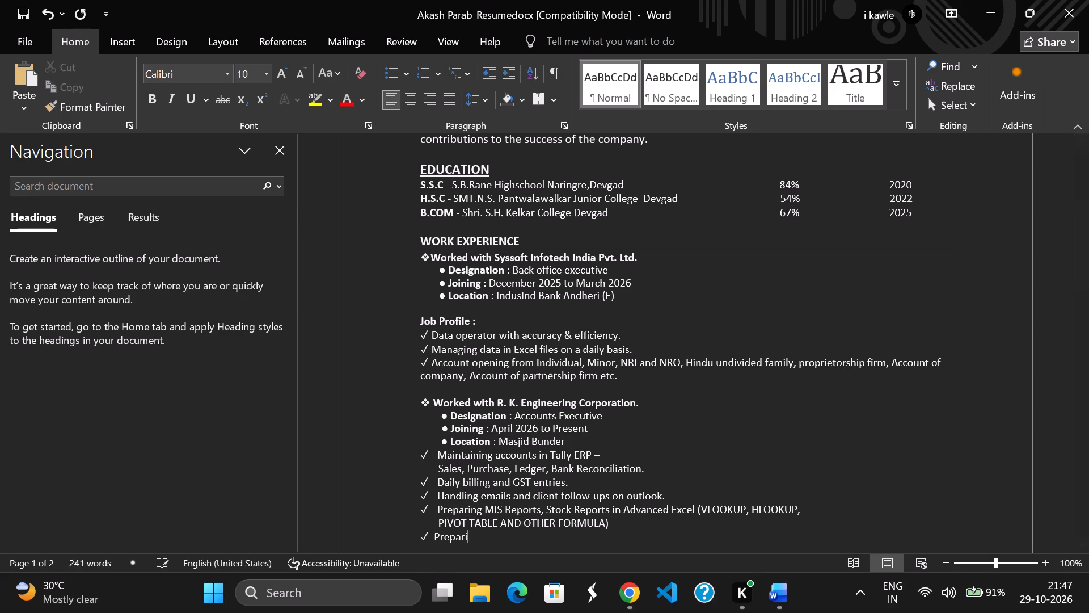
key("BackSpace")
key("BackSpace")
key("BackSpace")
key("BackSpace")
key("BackSpace")
key("BackSpace")
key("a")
key("BackSpace")
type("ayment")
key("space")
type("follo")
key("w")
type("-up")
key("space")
Complete the fifth duty line after "Payment follow-up" with "and record keeping.".
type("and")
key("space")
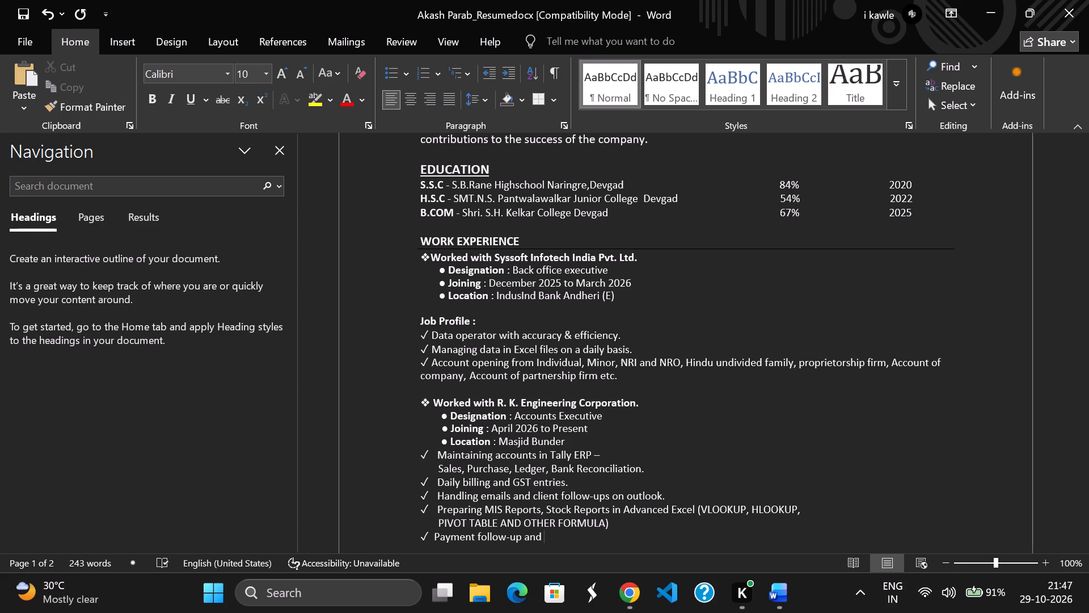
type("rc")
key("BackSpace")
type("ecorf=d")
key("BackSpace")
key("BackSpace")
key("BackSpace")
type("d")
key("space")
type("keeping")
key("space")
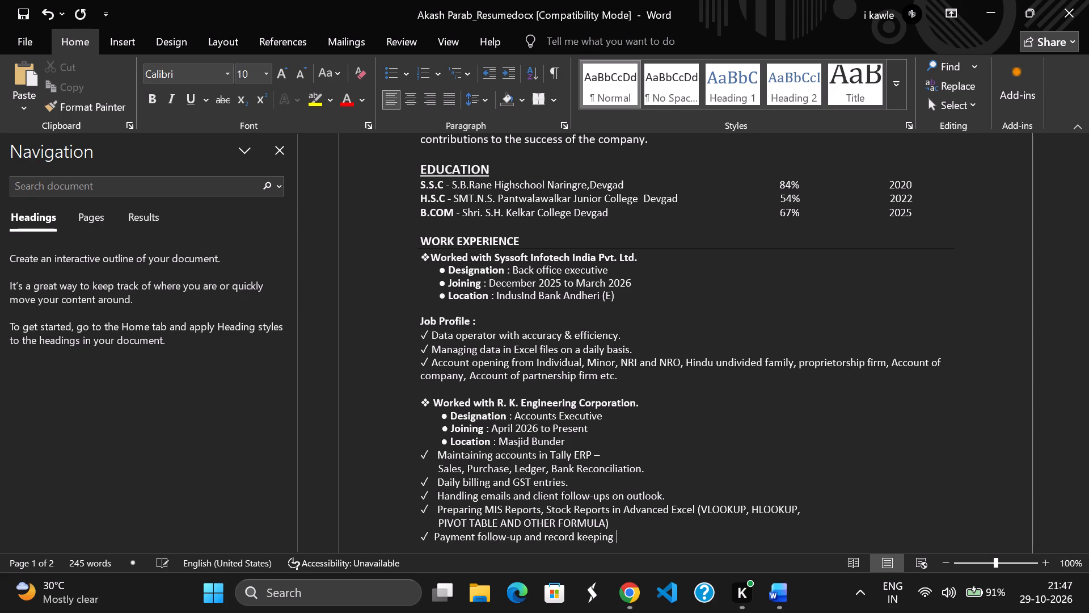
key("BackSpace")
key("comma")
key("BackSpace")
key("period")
Insert "USE" in capitals before "FORMULA" in the fourth duty's Excel list.
left_click(559, 520)
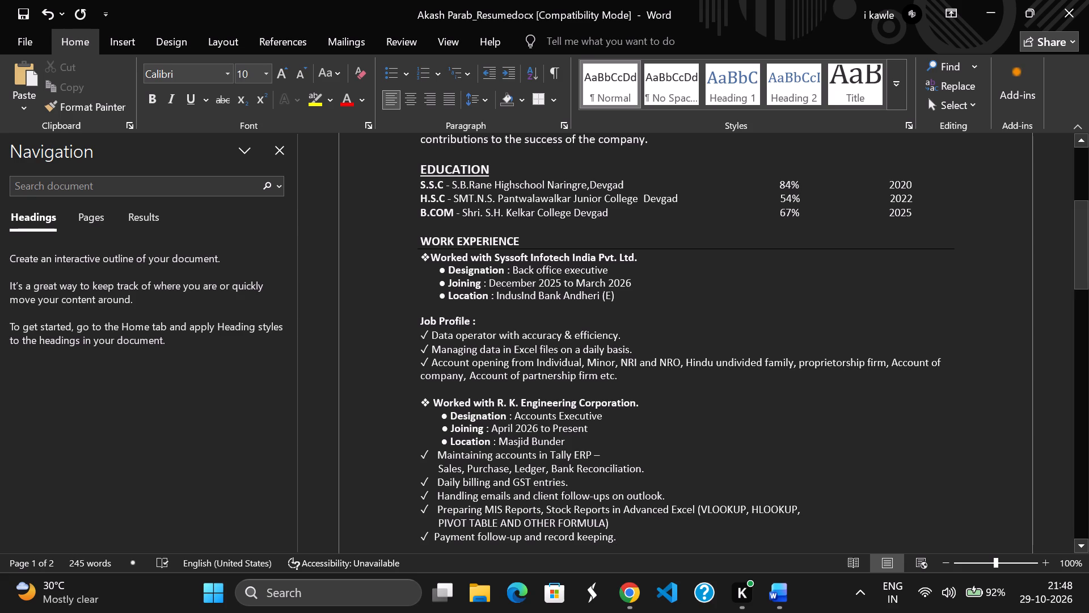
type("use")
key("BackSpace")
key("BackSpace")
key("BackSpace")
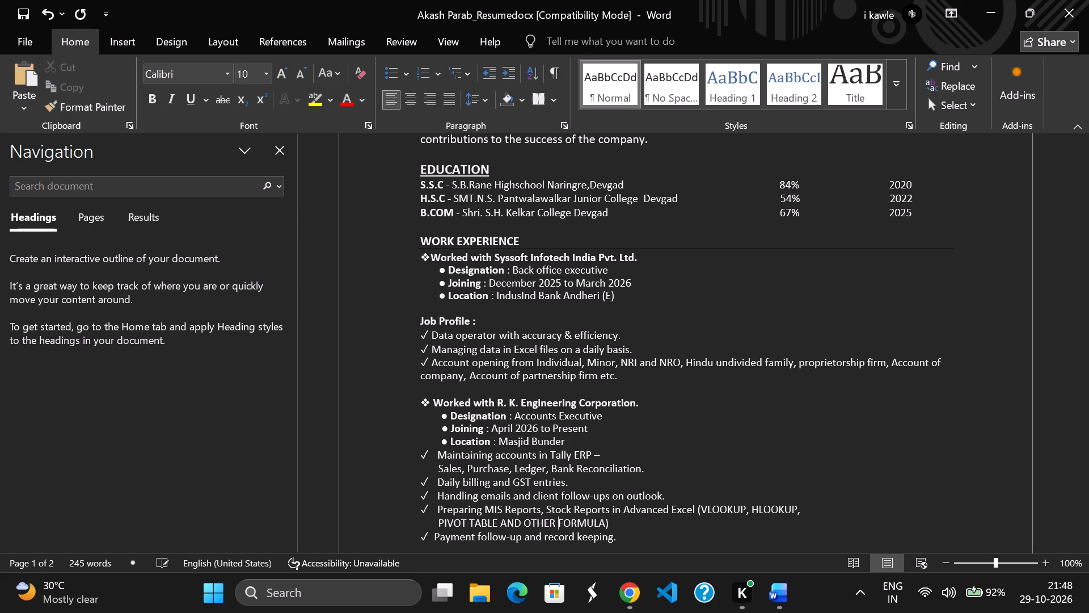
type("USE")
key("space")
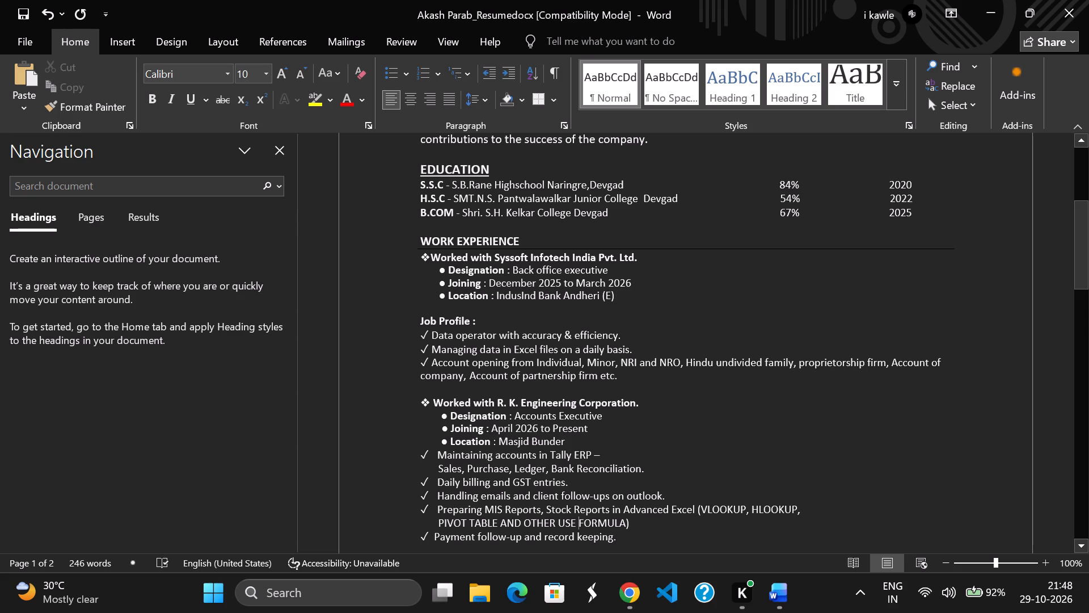
Add the candidate's middle name in capitals between the first and last names in the resume heading, with single spaces around it.
triple_click(1079, 144)
left_click(1079, 144)
triple_click(1083, 140)
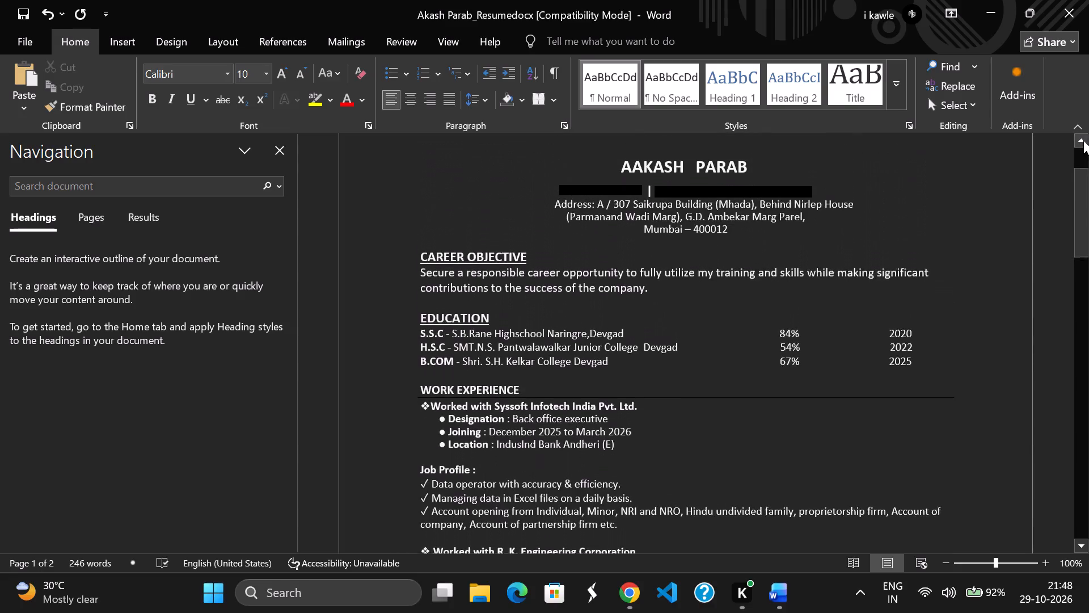
left_click(1083, 140)
left_click(1083, 140)
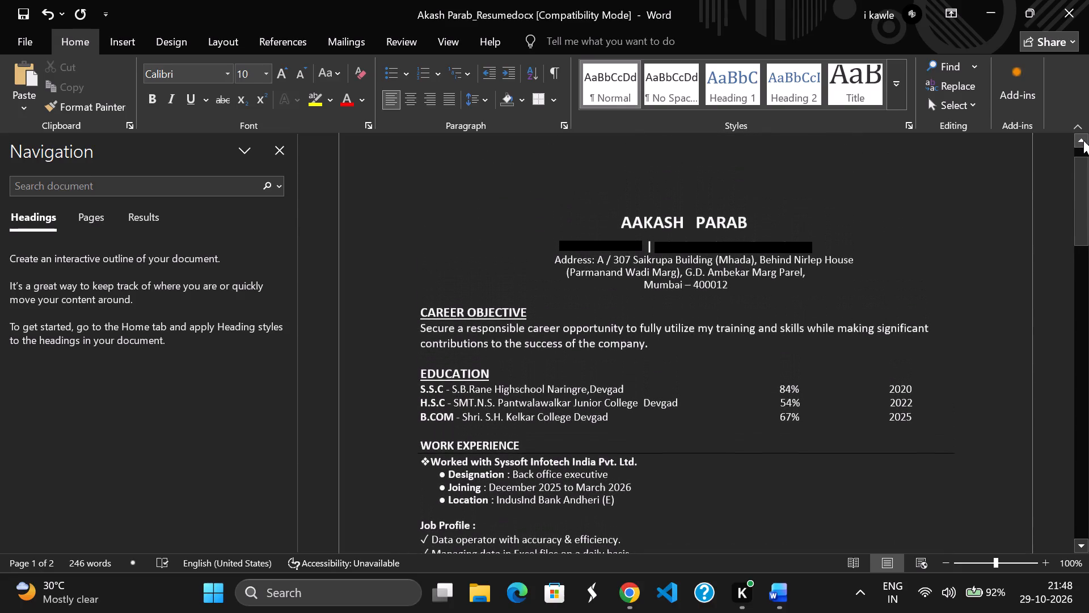
triple_click(1083, 140)
left_click(1083, 140)
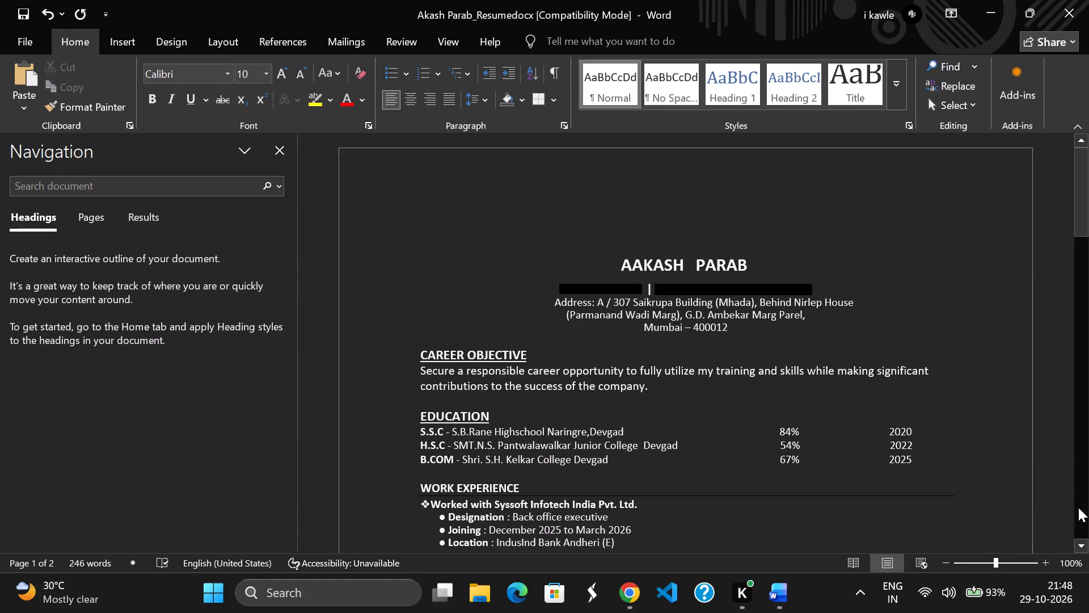
triple_click(1084, 544)
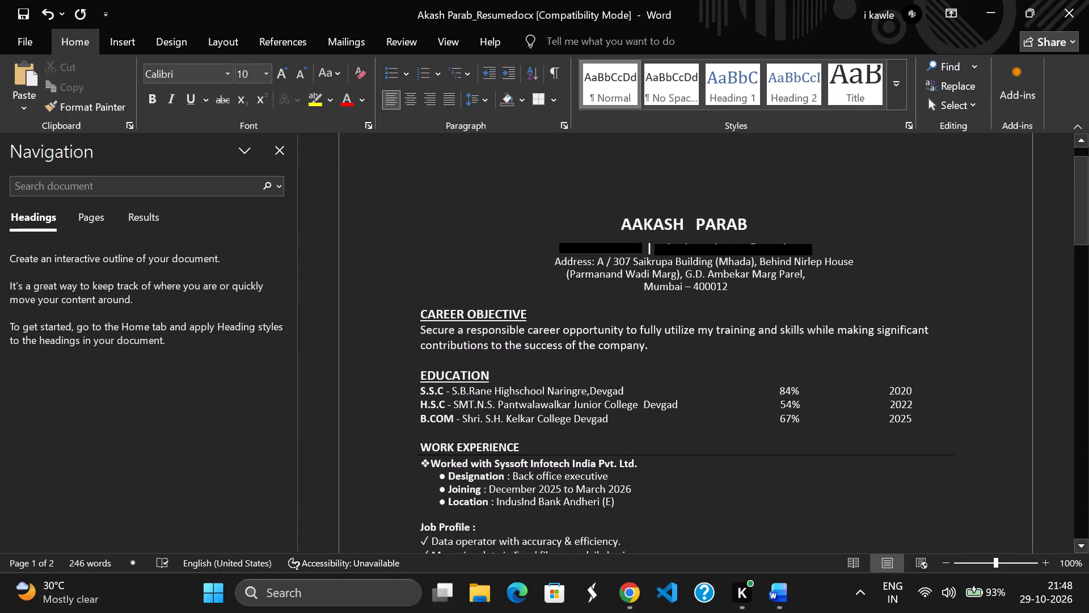
left_click(689, 224)
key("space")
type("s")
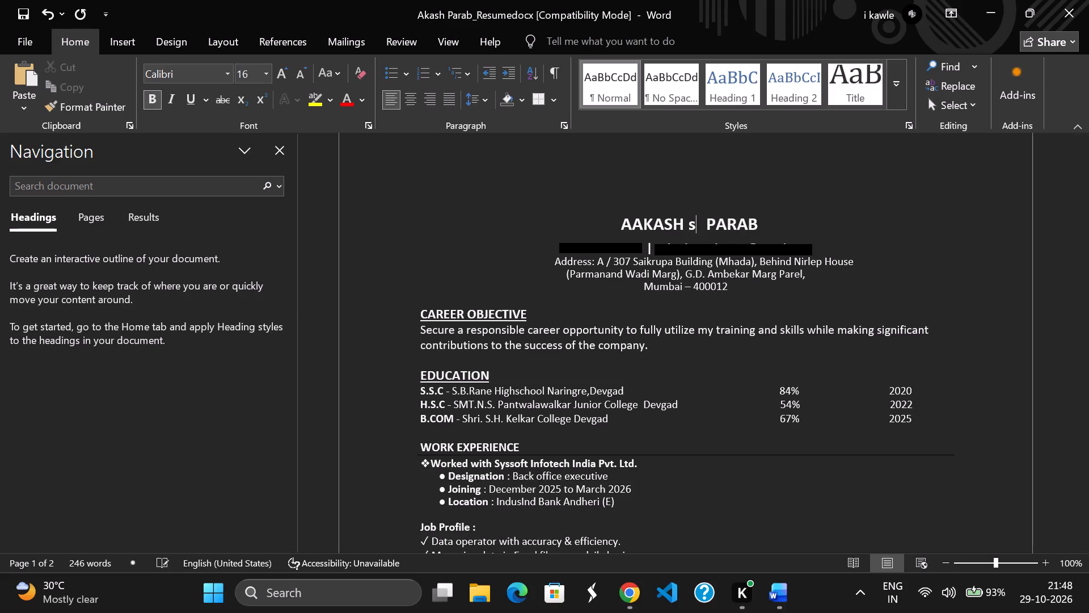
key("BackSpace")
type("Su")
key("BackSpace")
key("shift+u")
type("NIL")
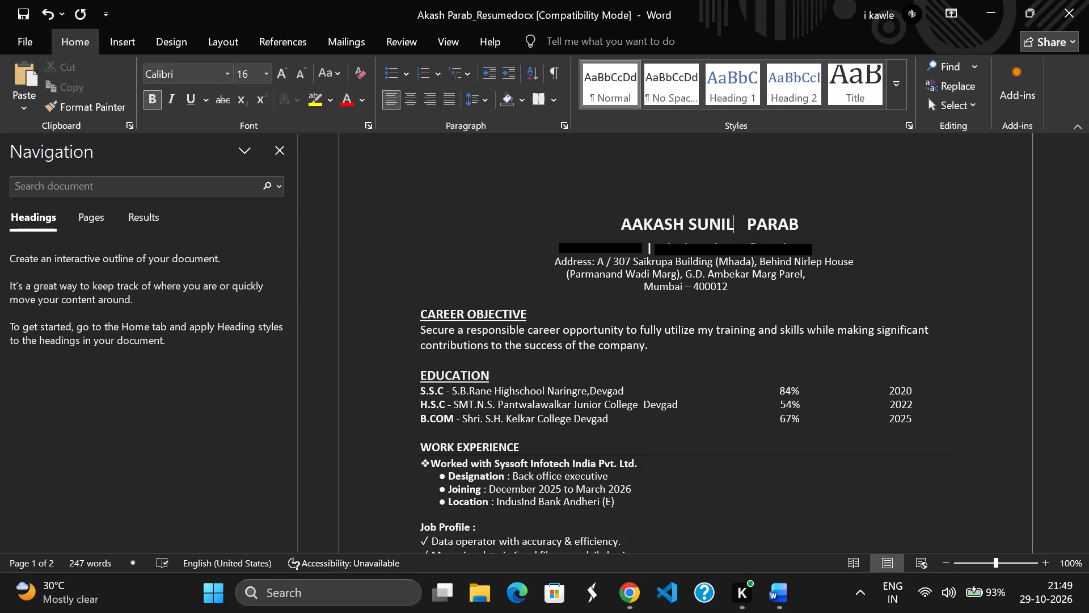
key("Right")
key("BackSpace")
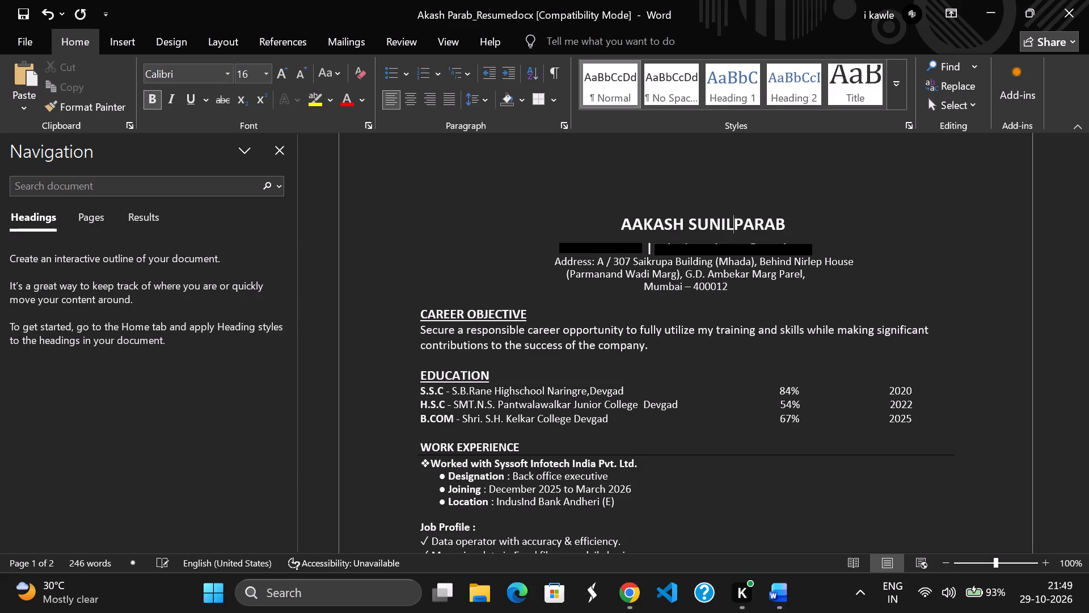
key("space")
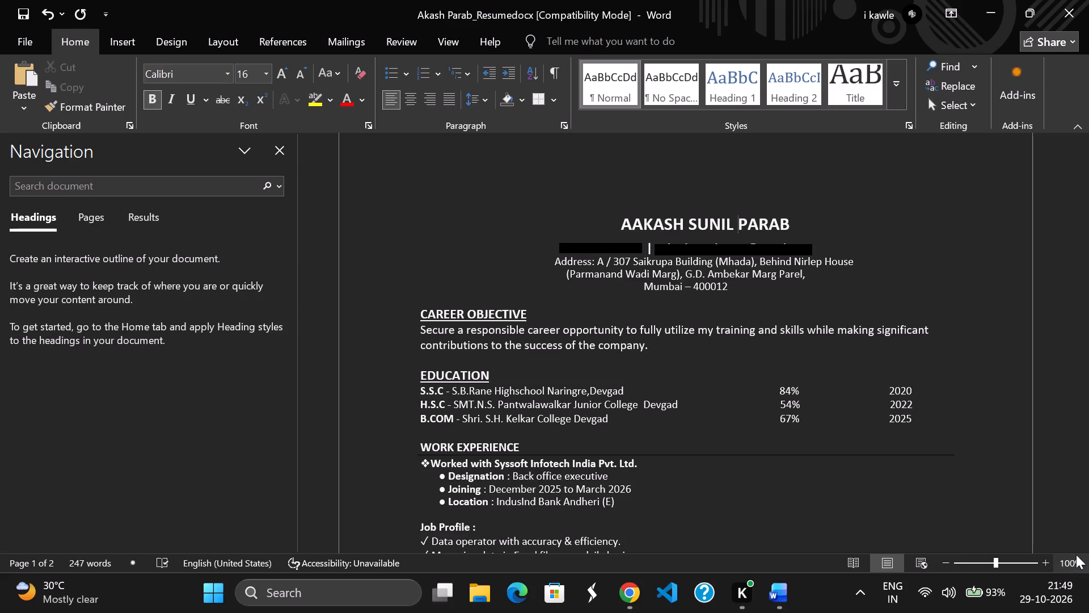
Review the rest of the resume from the heading through certifications, checking the new job entry and the skills section's split across pages.
triple_click(1077, 543)
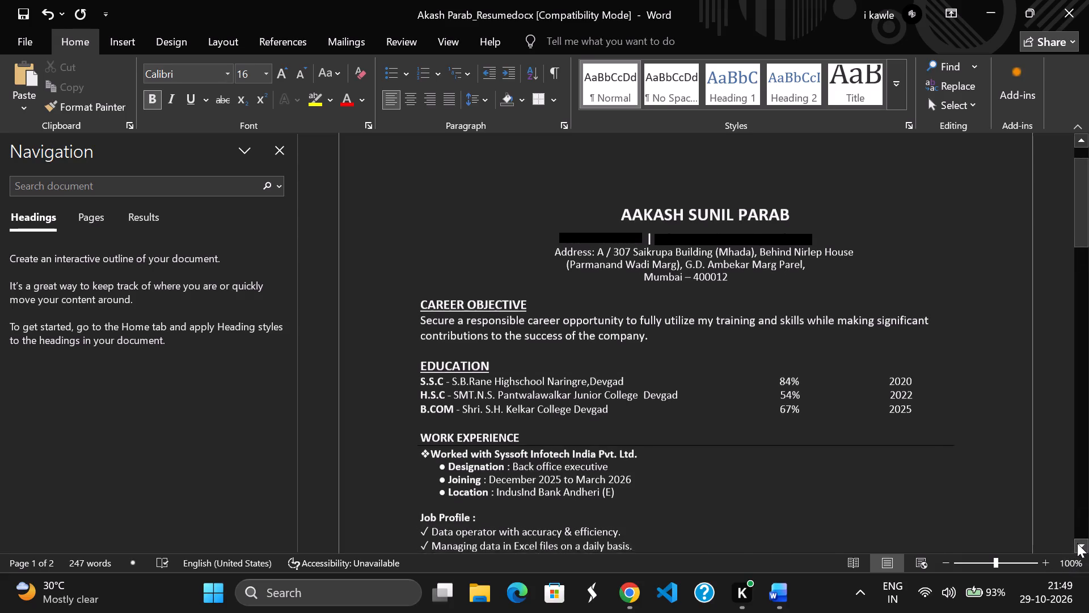
double_click(1077, 543)
triple_click(1077, 543)
triple_click(1077, 543)
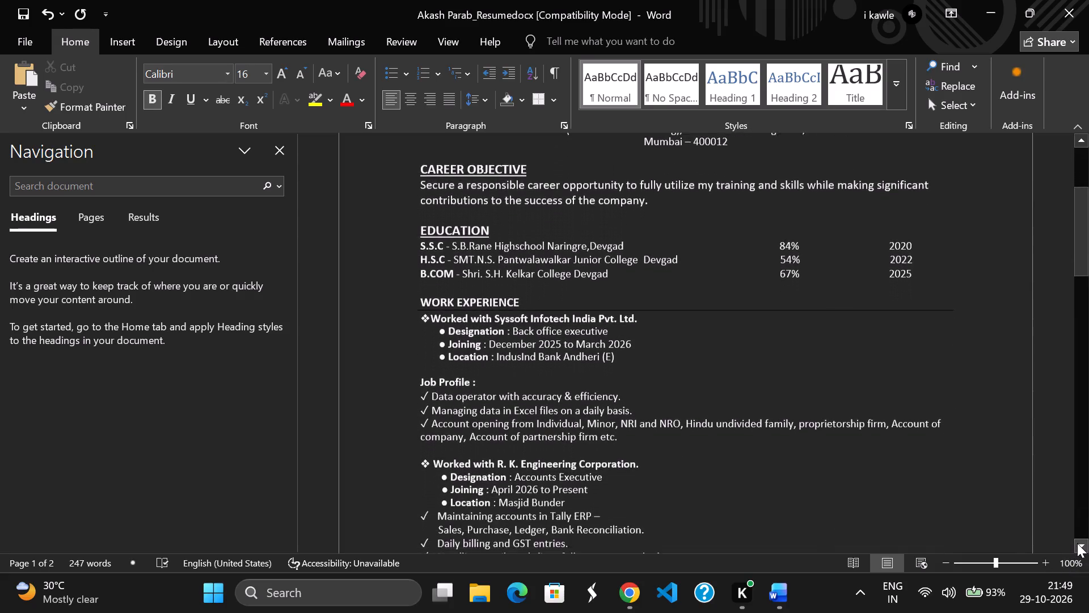
double_click(1077, 543)
triple_click(1077, 543)
left_click(1077, 543)
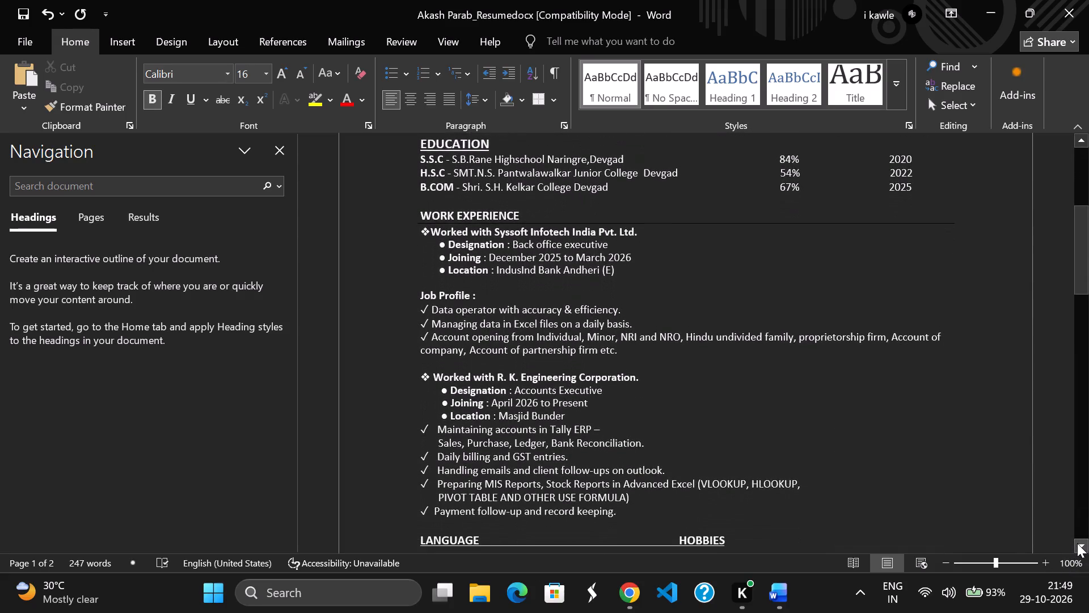
triple_click(1077, 543)
double_click(1077, 543)
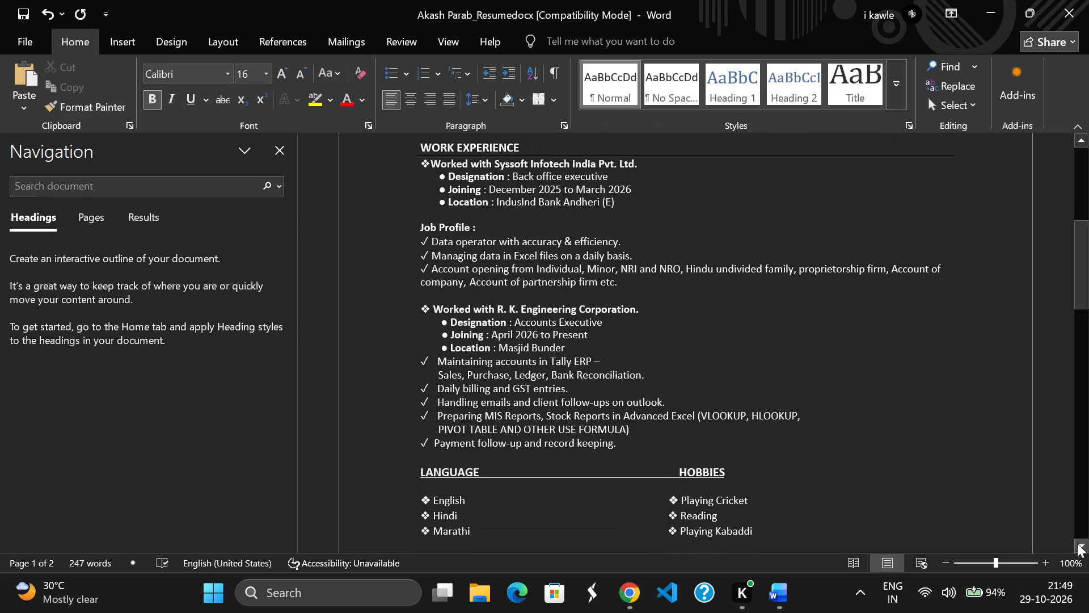
triple_click(1077, 543)
triple_click(1077, 543)
triple_click(1077, 543)
triple_click(1077, 543)
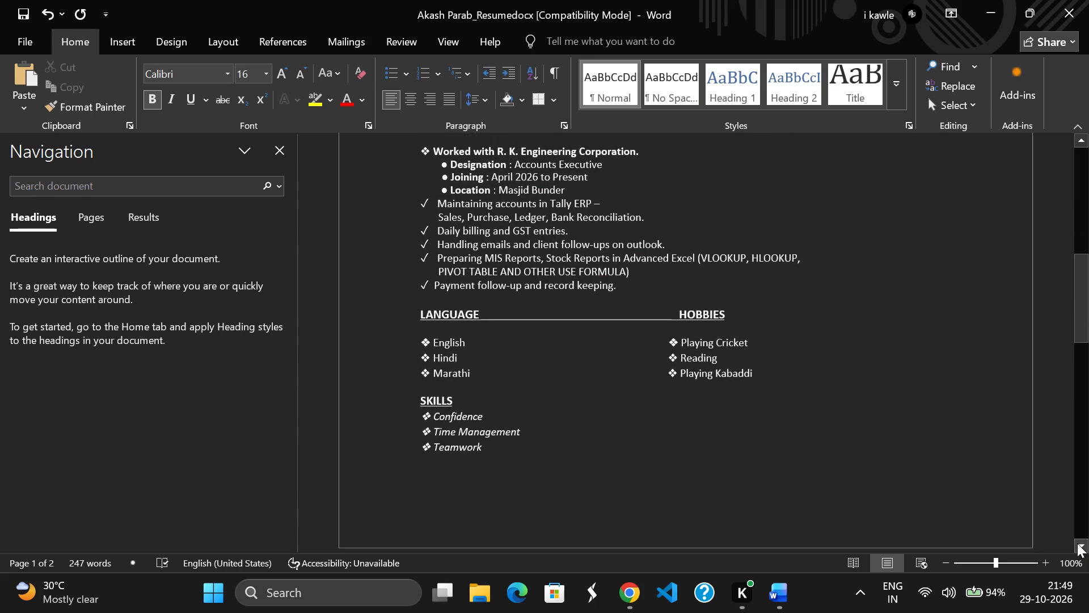
triple_click(1077, 543)
triple_click(1077, 543)
triple_click(1077, 543)
triple_click(1077, 543)
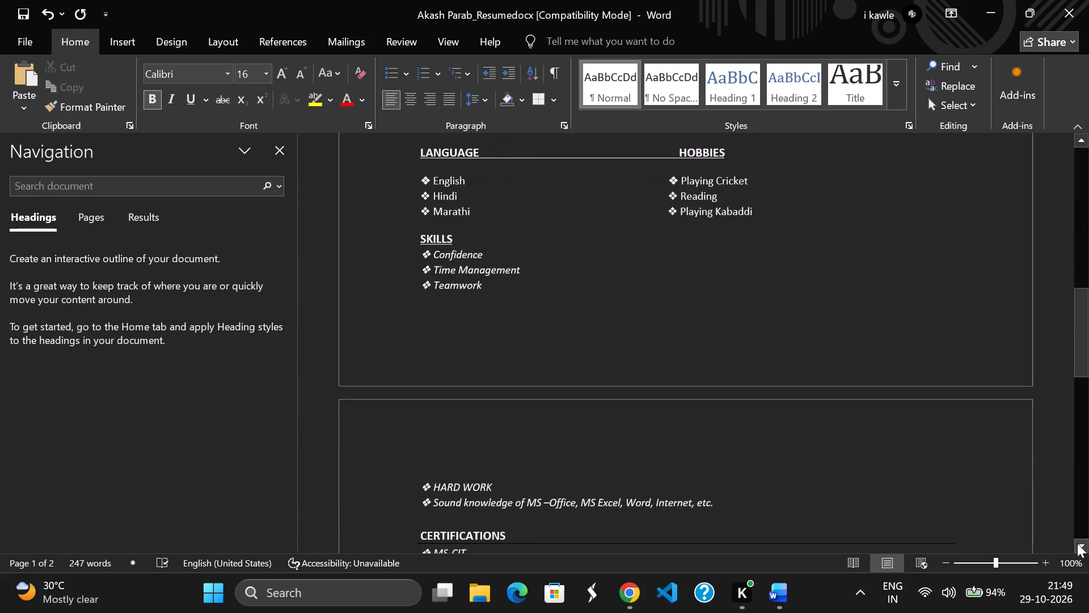
triple_click(1077, 543)
triple_click(1077, 543)
triple_click(1077, 543)
triple_click(1077, 543)
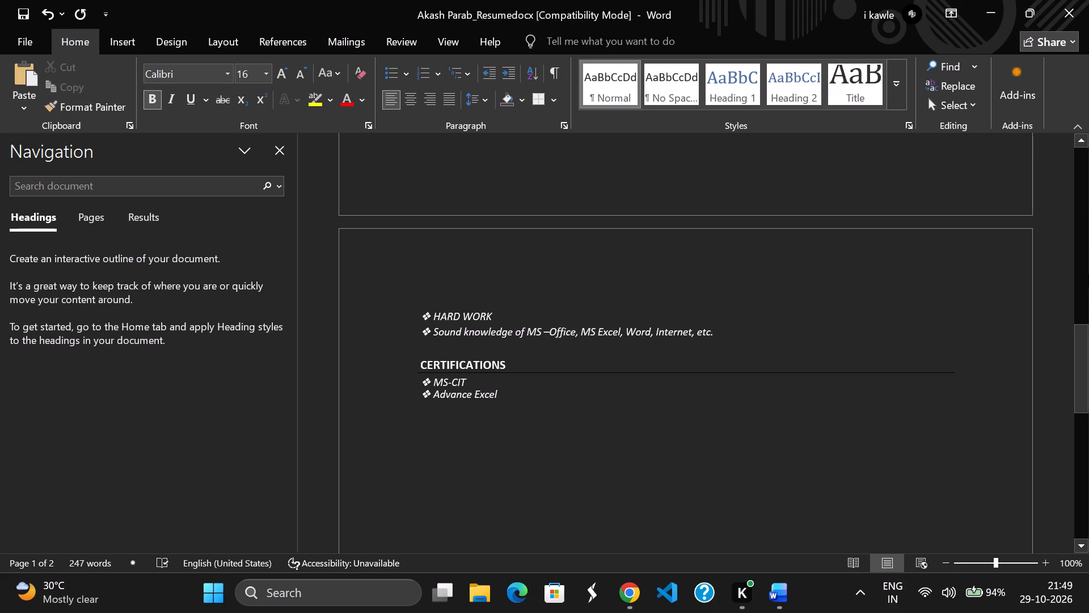
triple_click(1083, 146)
triple_click(1083, 146)
triple_click(1083, 146)
triple_click(1083, 146)
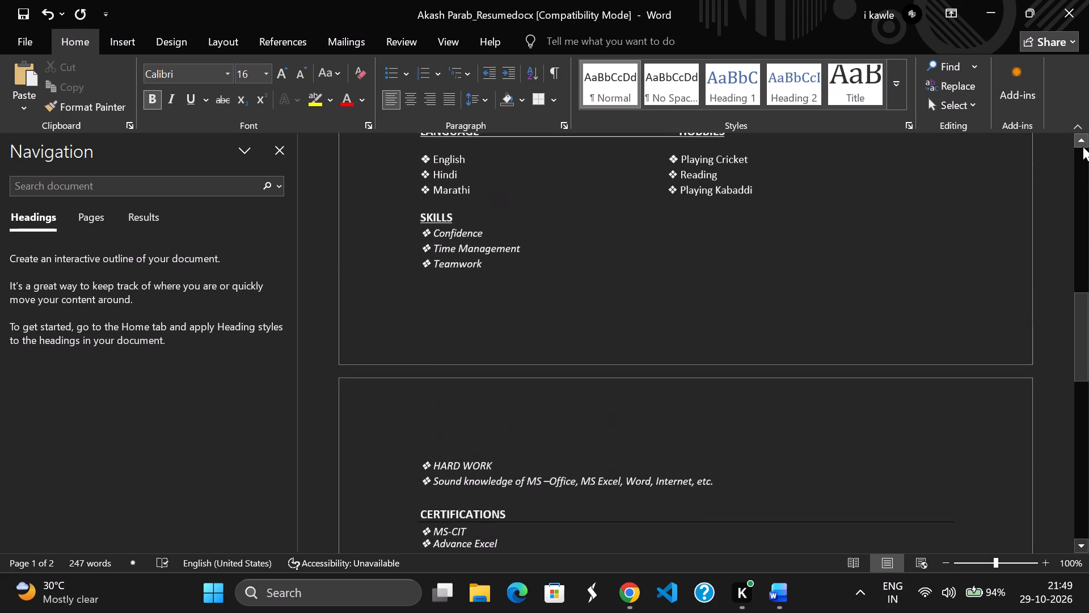
triple_click(1083, 146)
triple_click(1083, 146)
triple_click(1083, 146)
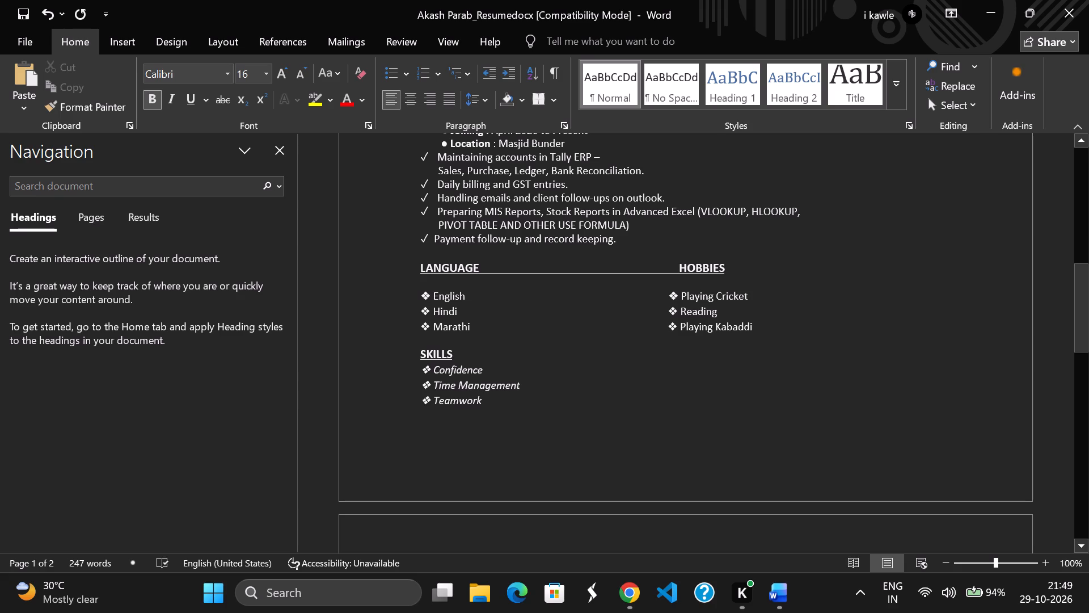
left_click(669, 358)
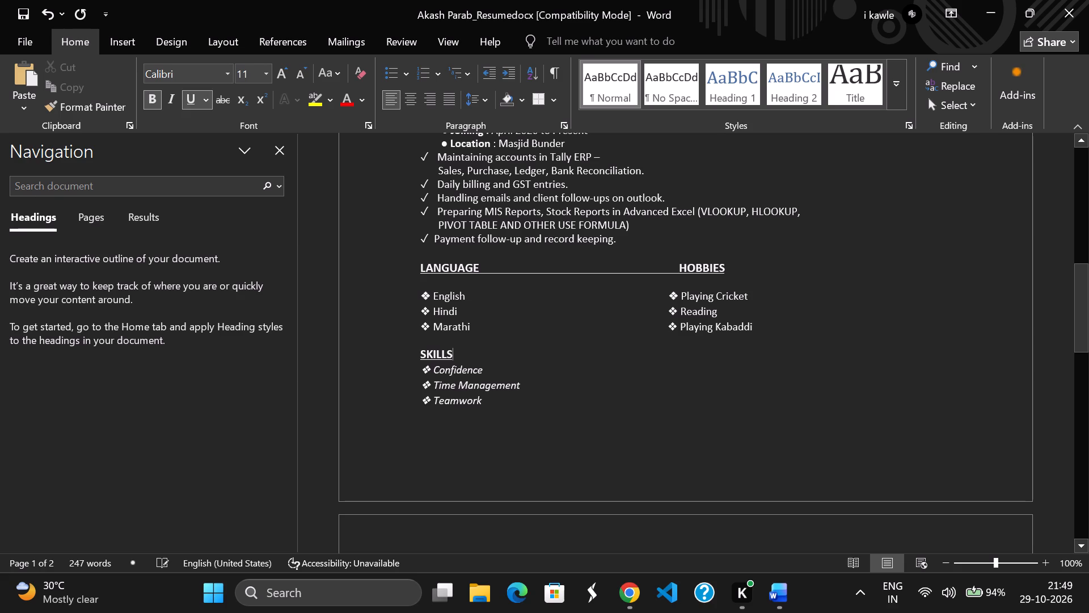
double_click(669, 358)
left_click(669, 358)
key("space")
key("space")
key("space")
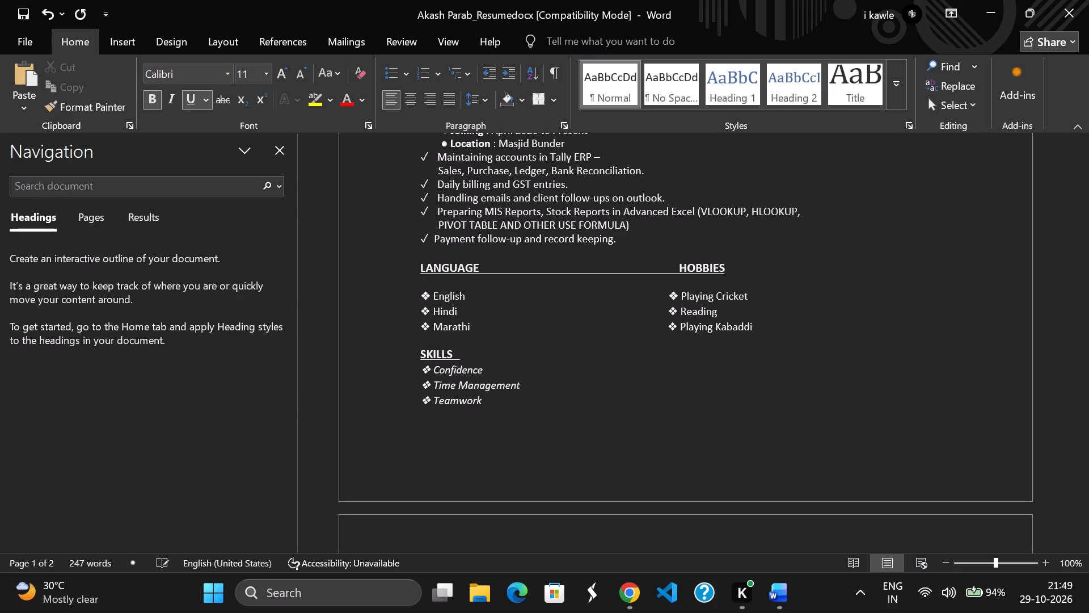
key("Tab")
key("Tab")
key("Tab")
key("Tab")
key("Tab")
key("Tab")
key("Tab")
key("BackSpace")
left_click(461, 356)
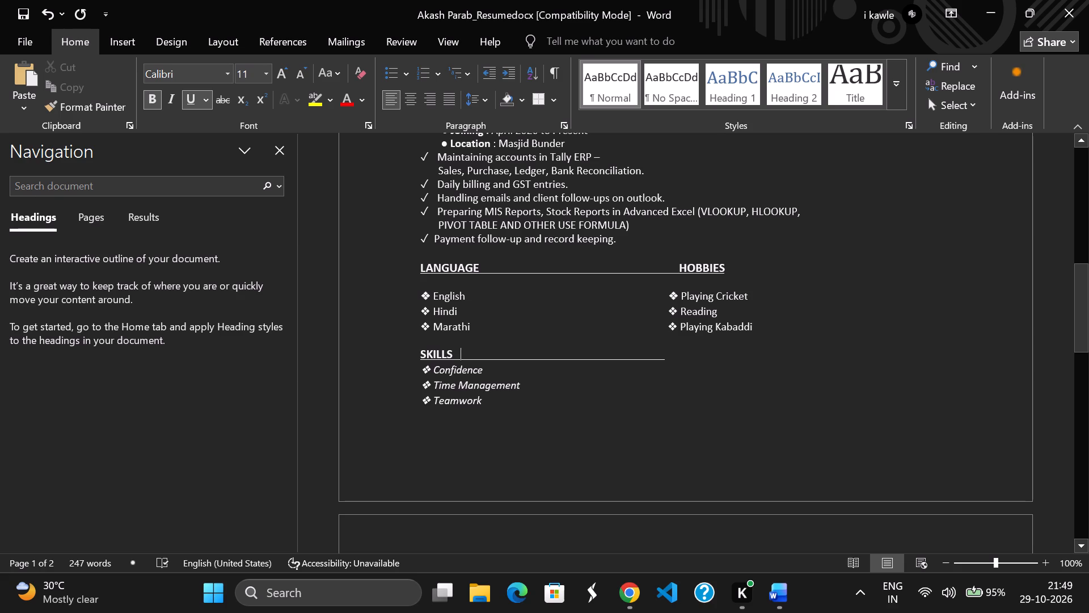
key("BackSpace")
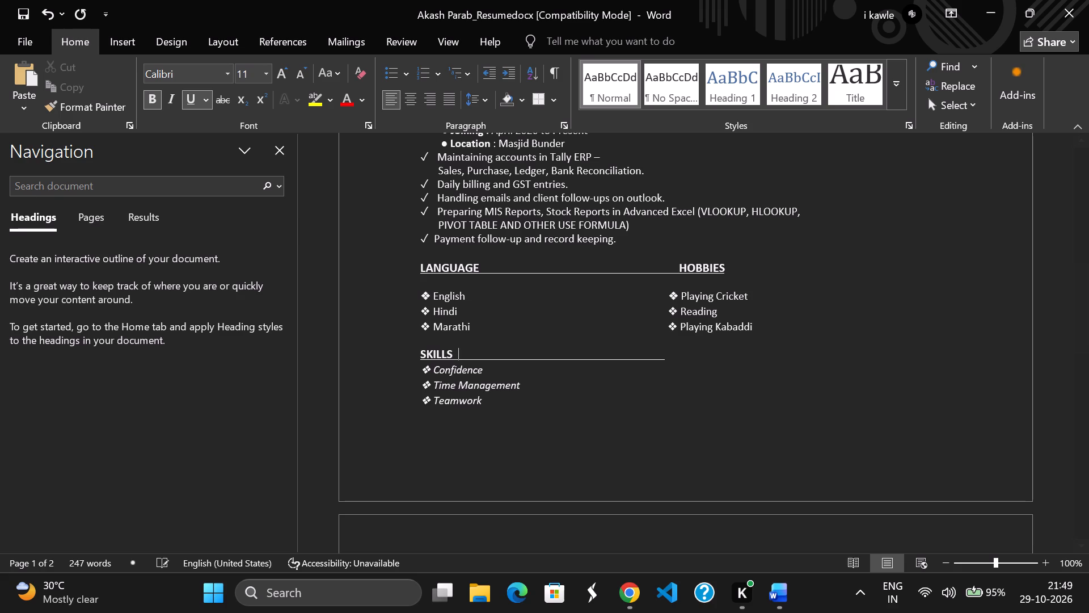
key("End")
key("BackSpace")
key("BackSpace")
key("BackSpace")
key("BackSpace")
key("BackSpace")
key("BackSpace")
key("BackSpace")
Add "DOB –" with the date of birth in bold without underline on the SKILLS heading line, below the hobbies column.
left_click(191, 100)
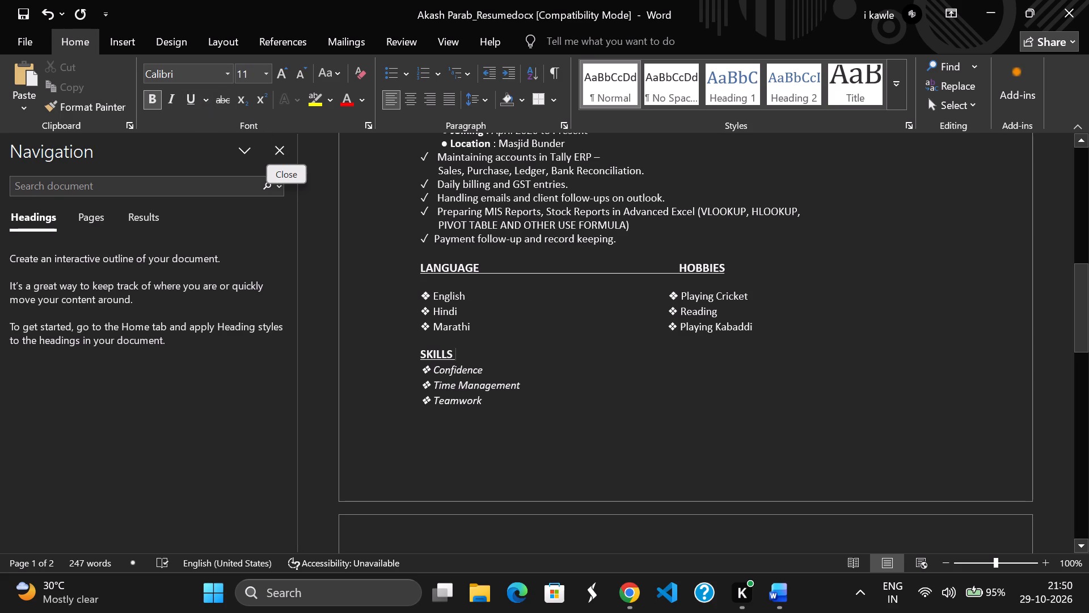
key("Tab")
key("Tab")
key("Tab")
key("Tab")
key("Tab")
key("Tab")
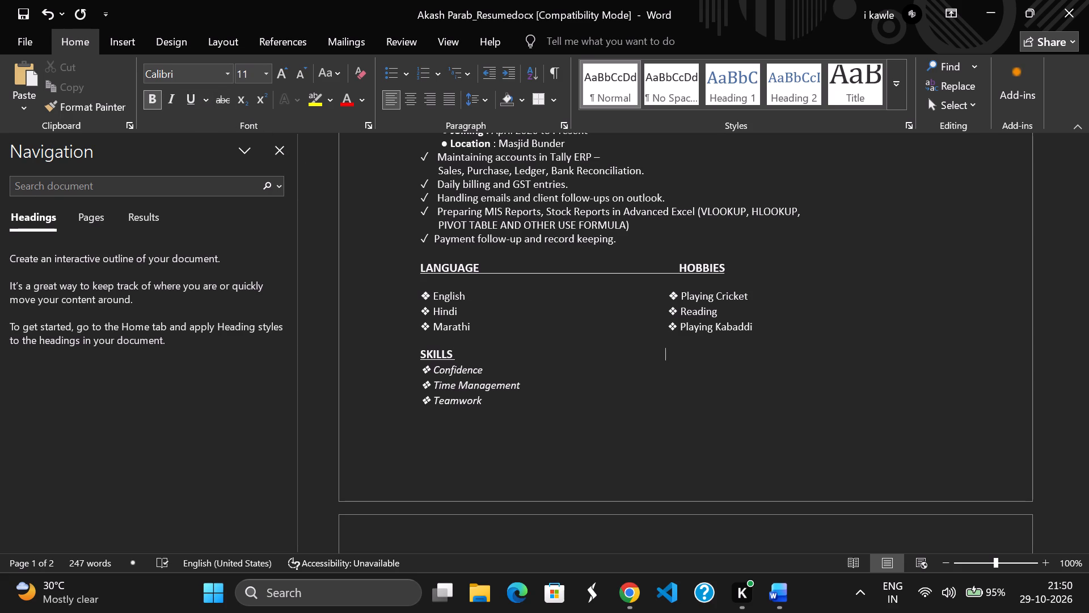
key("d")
key("BackSpace")
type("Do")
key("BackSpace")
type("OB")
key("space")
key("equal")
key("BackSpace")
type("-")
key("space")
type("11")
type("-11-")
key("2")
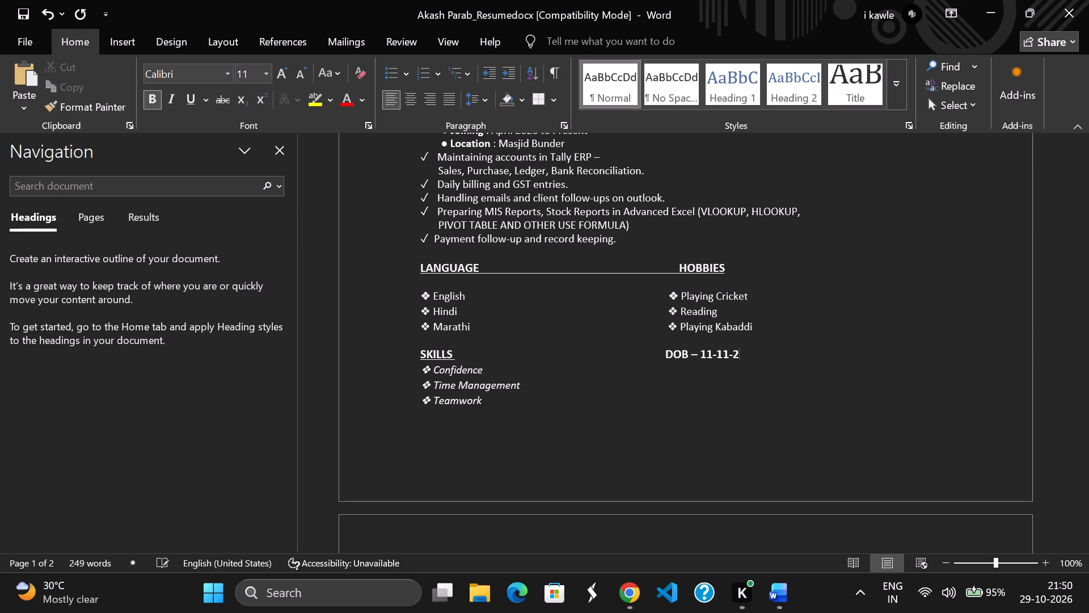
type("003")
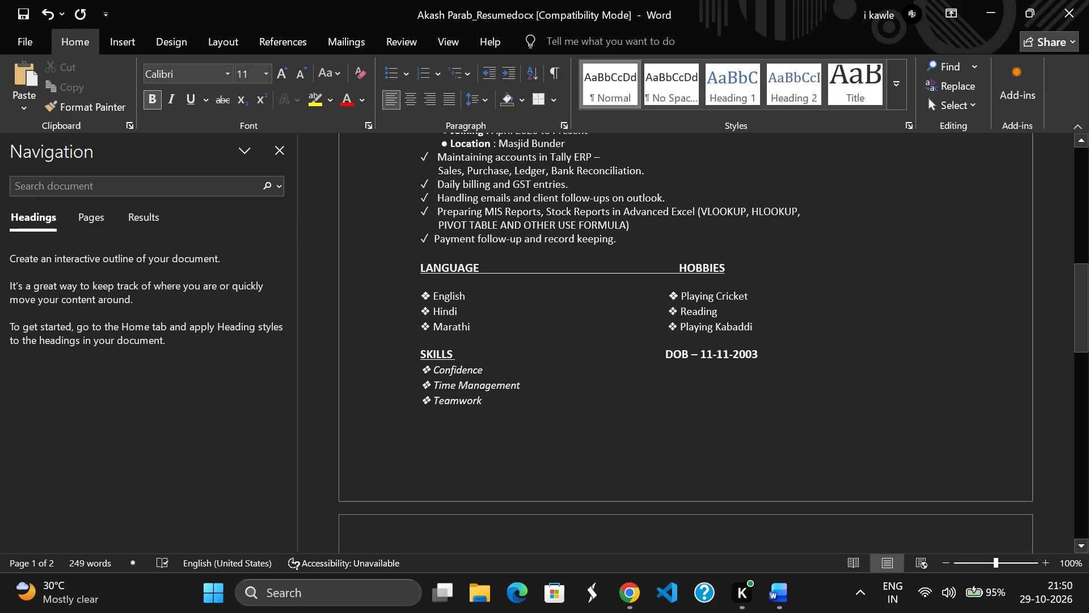
Remove the underlined gap between the LANGUAGE and HOBBIES headings.
left_click(679, 271)
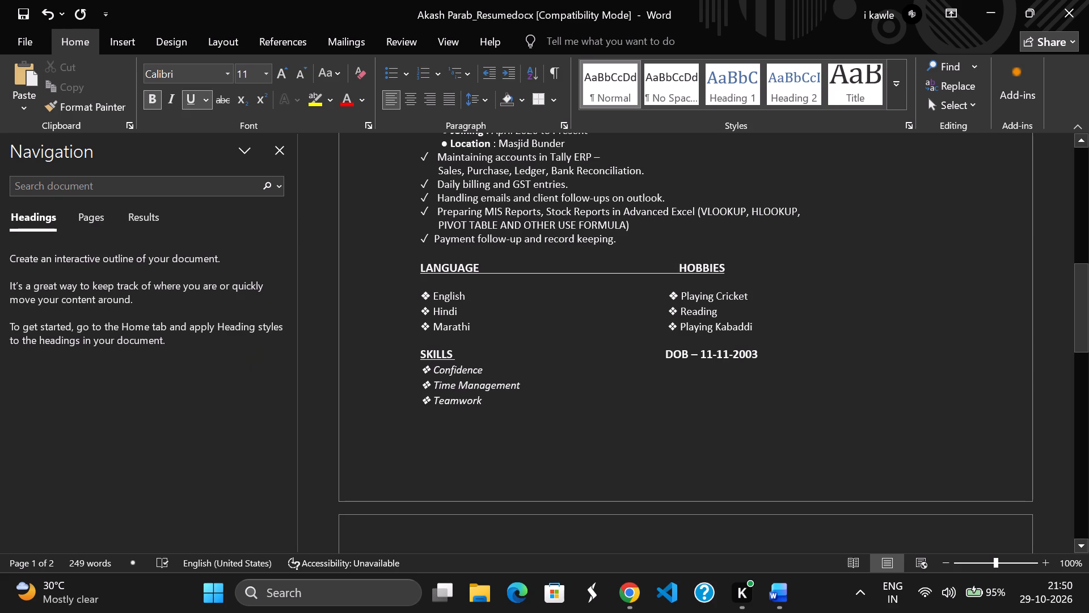
key("BackSpace")
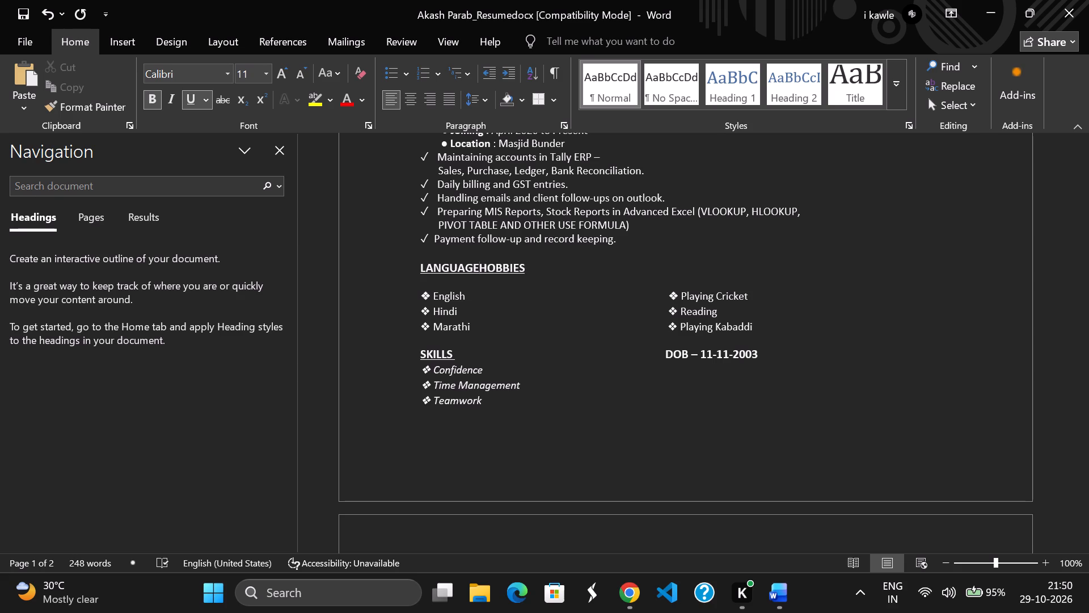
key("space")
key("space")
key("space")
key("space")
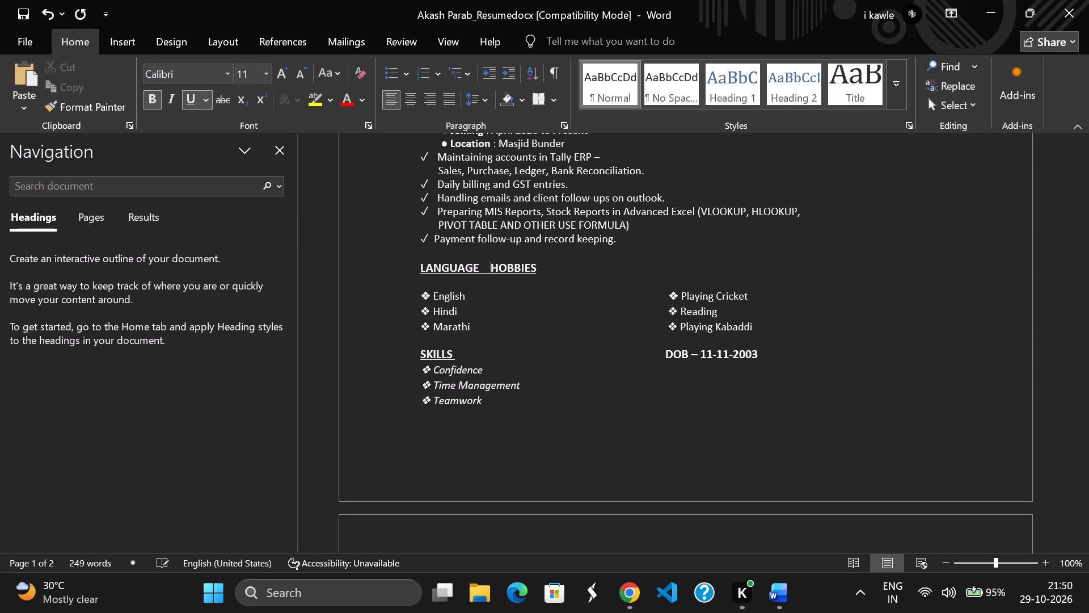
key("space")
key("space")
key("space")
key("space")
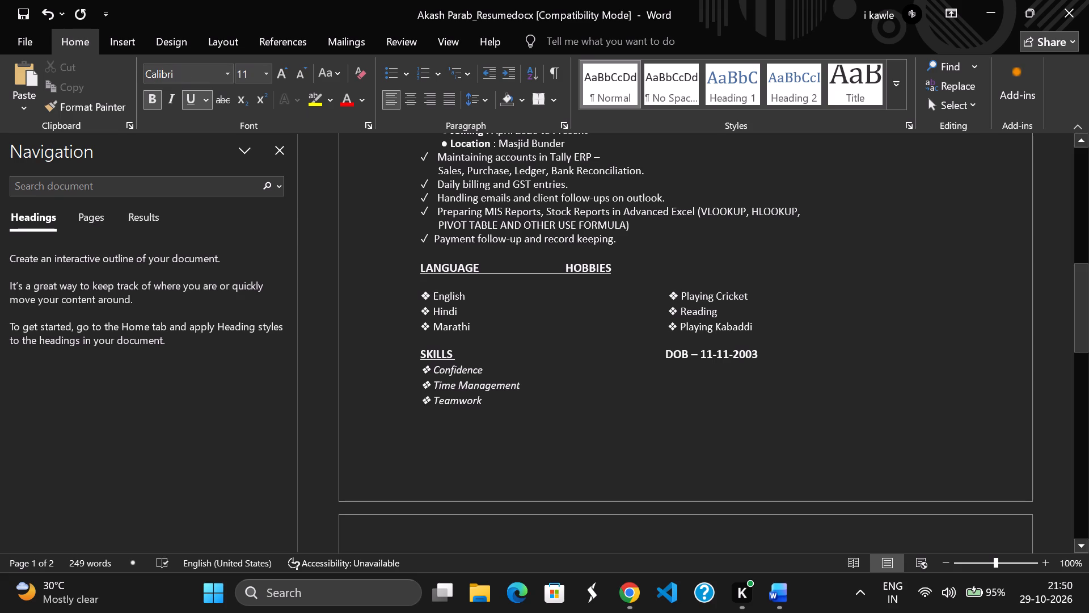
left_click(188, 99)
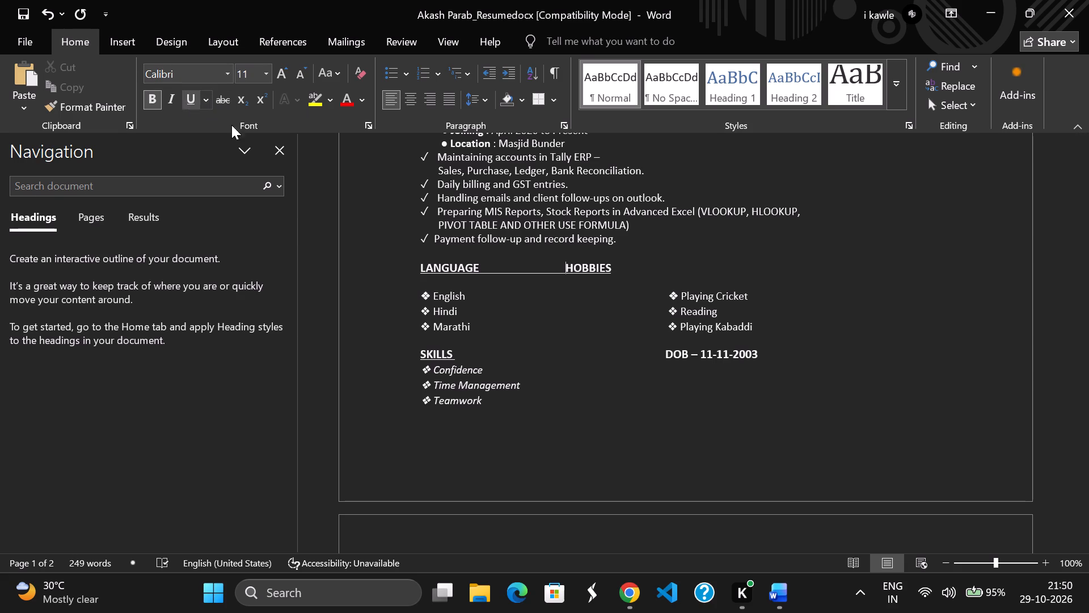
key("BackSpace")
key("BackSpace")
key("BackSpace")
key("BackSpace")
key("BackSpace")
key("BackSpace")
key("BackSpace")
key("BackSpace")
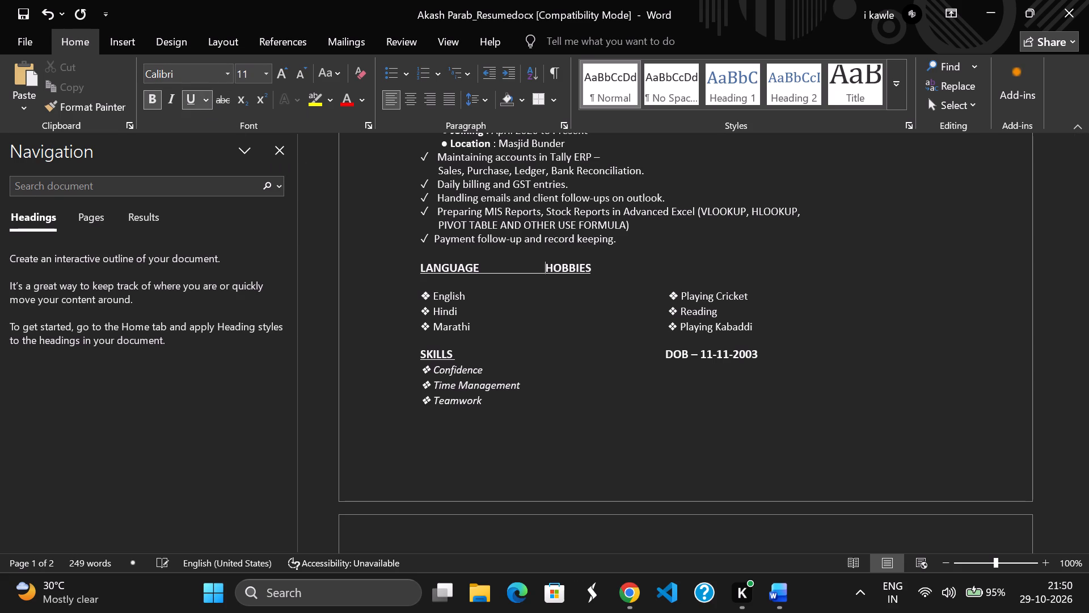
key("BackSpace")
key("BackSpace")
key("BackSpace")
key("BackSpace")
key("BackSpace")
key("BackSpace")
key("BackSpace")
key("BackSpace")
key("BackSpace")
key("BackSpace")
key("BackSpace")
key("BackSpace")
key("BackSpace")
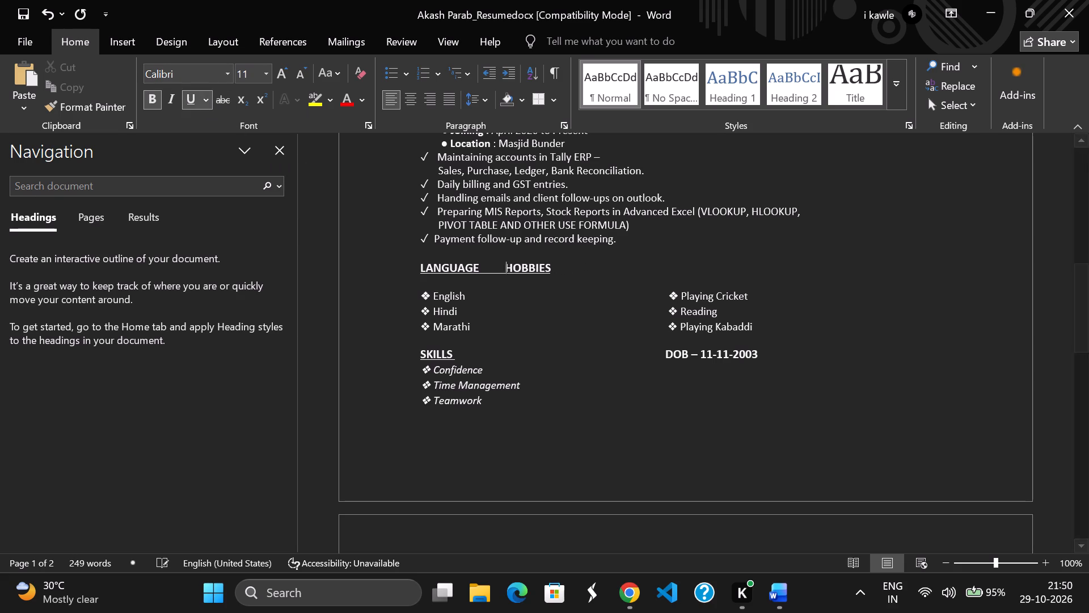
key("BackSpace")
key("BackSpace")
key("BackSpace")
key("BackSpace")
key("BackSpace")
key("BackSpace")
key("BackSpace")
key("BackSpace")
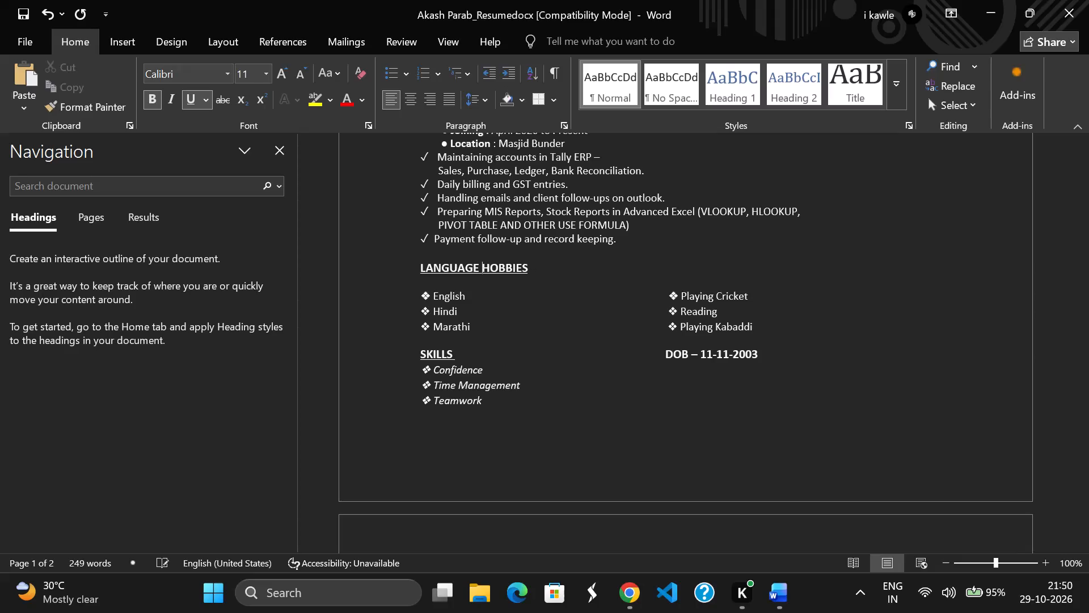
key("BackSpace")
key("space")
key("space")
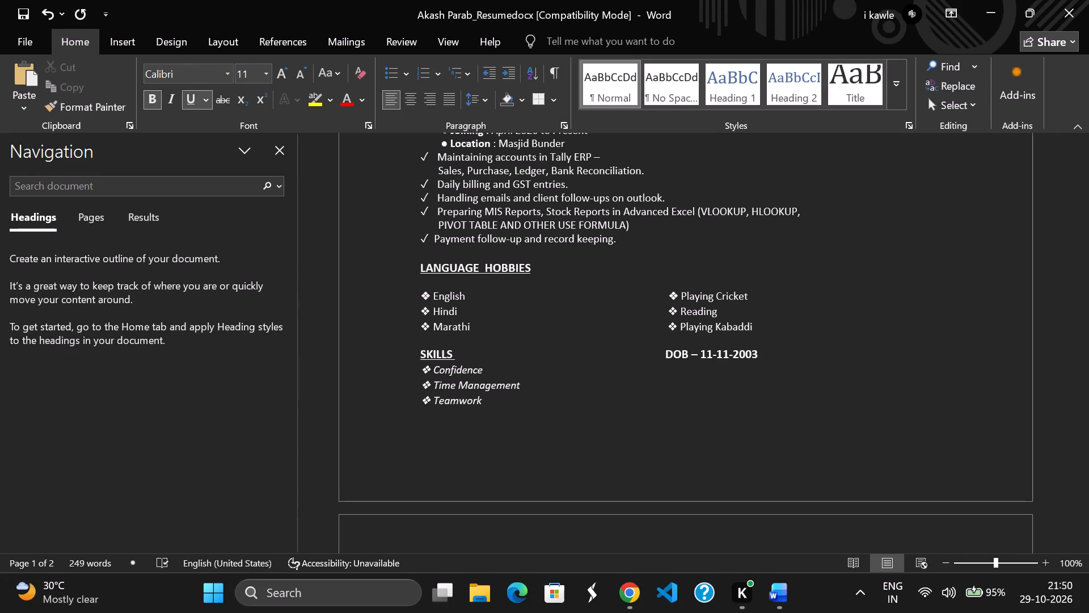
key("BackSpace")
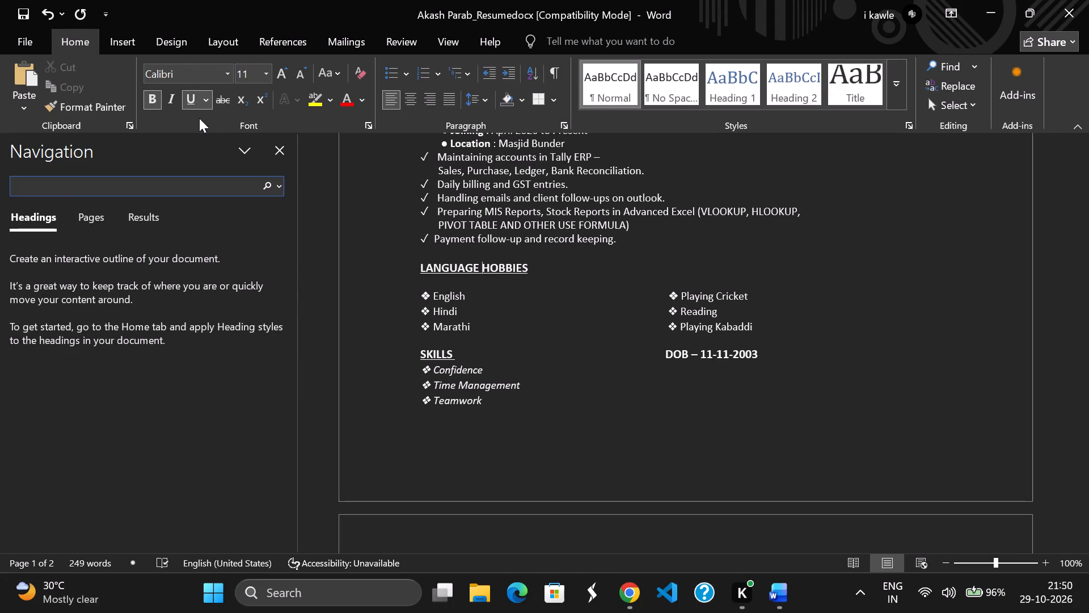
Space the HOBBIES heading away from LANGUAGE with a gap that is not underlined, aligning it over the hobbies list text.
left_click(190, 101)
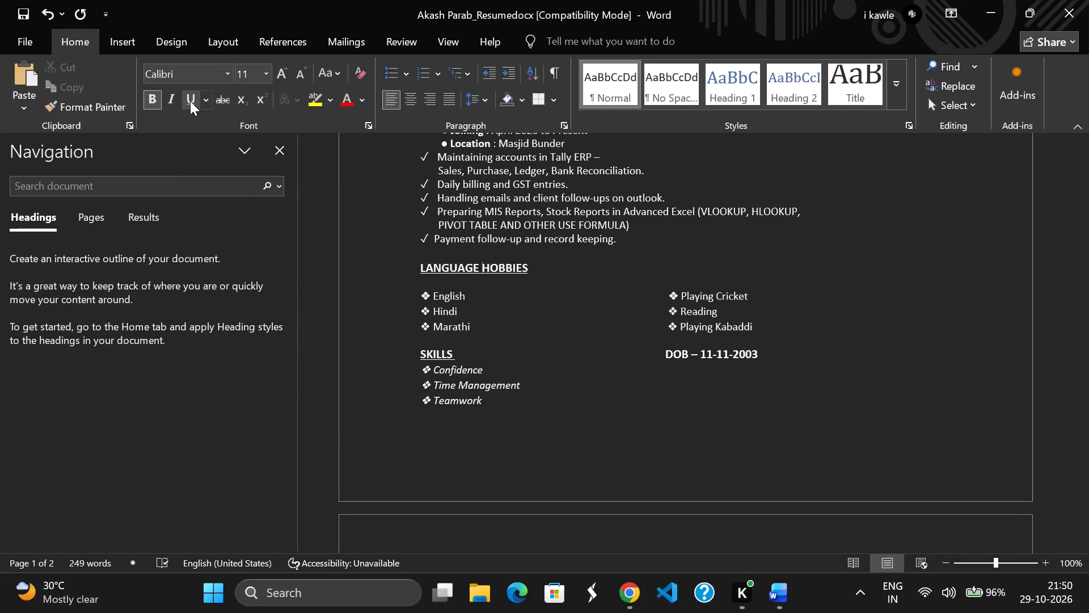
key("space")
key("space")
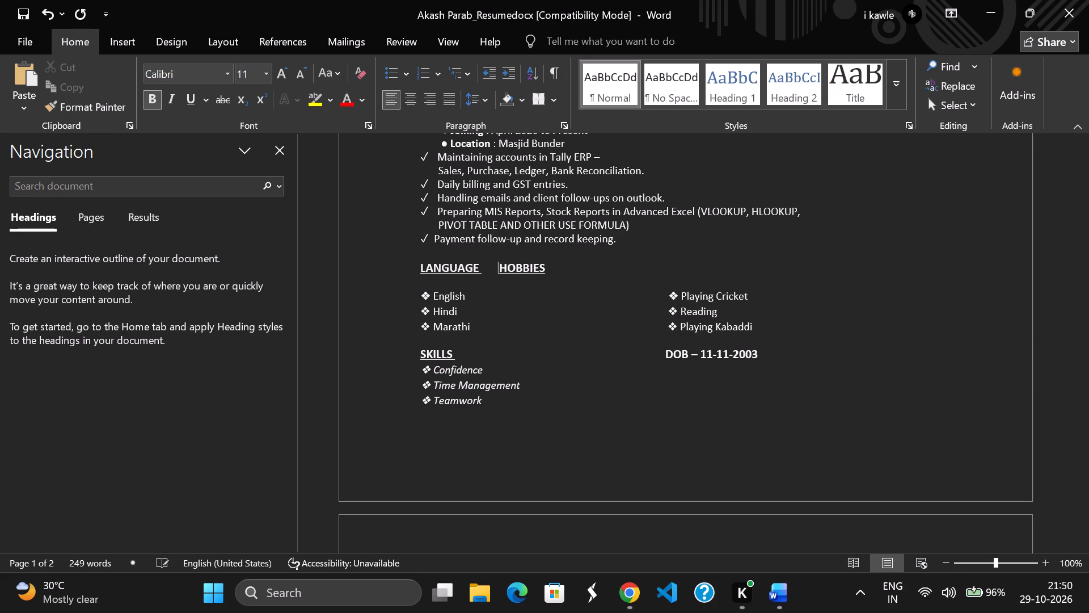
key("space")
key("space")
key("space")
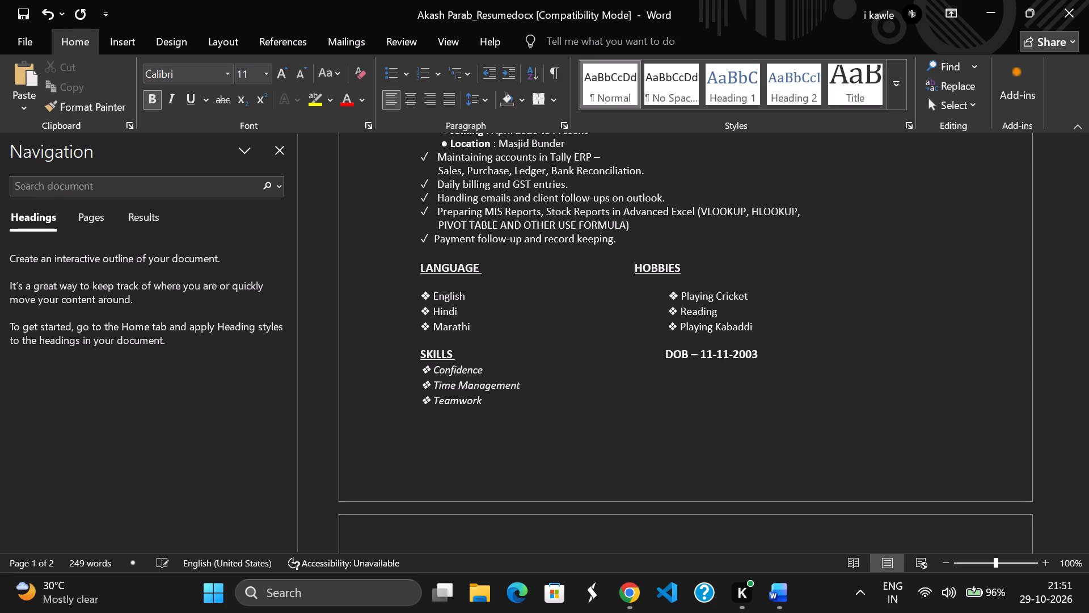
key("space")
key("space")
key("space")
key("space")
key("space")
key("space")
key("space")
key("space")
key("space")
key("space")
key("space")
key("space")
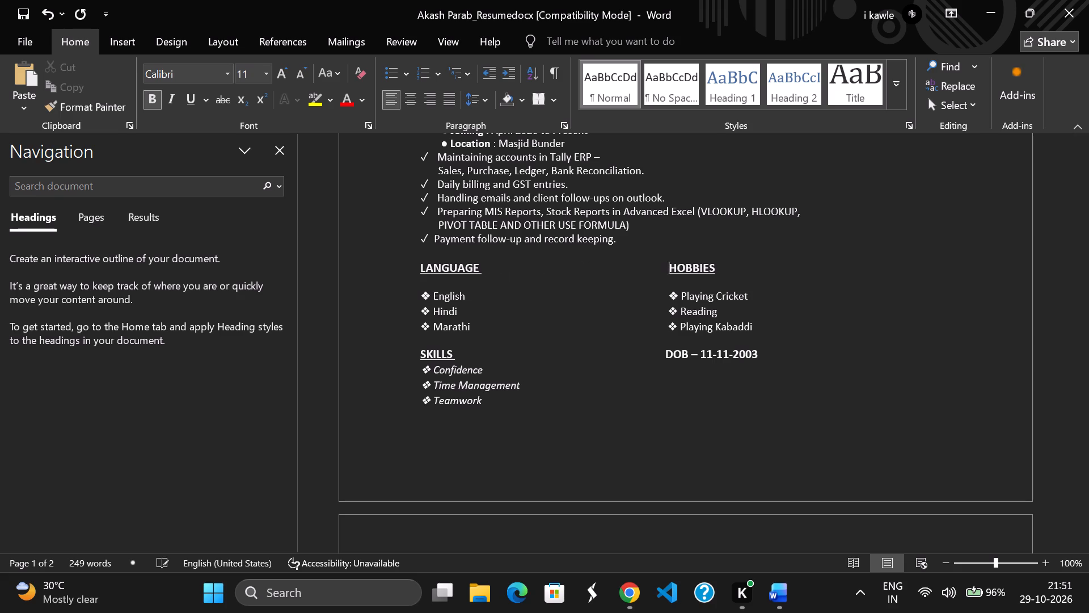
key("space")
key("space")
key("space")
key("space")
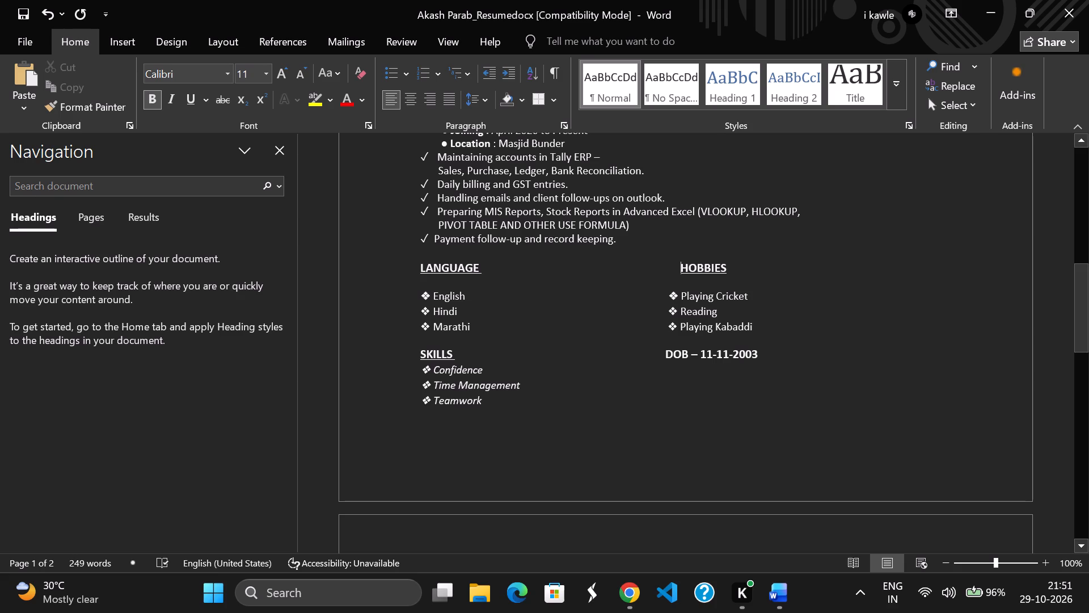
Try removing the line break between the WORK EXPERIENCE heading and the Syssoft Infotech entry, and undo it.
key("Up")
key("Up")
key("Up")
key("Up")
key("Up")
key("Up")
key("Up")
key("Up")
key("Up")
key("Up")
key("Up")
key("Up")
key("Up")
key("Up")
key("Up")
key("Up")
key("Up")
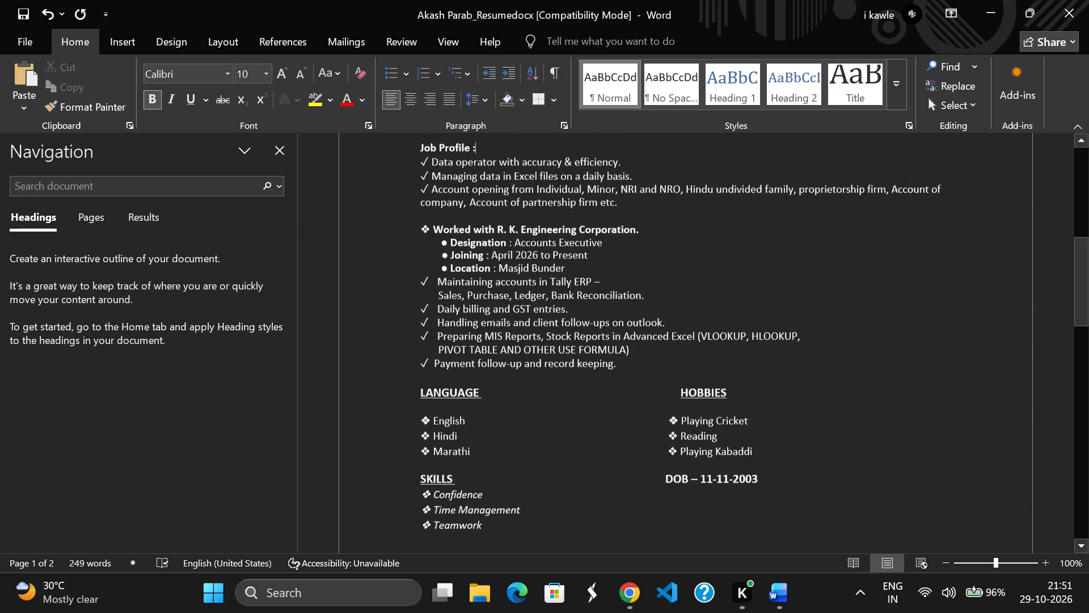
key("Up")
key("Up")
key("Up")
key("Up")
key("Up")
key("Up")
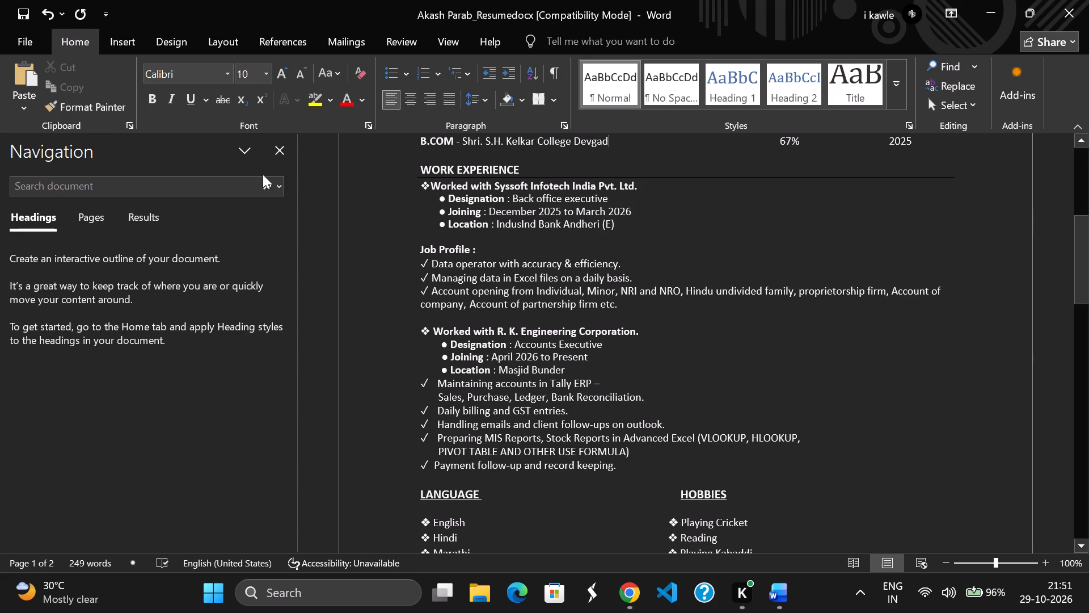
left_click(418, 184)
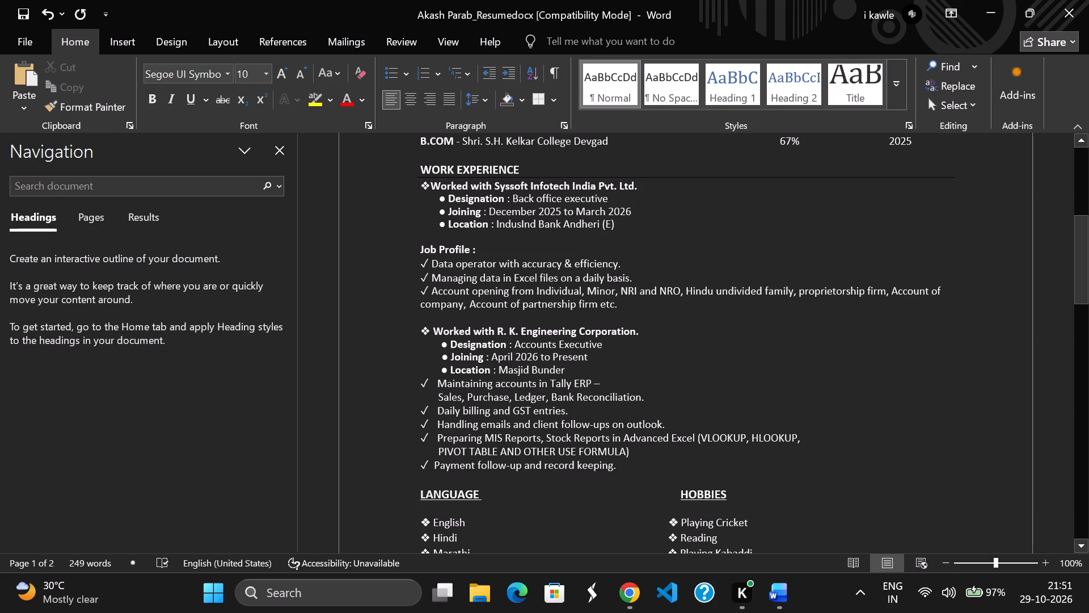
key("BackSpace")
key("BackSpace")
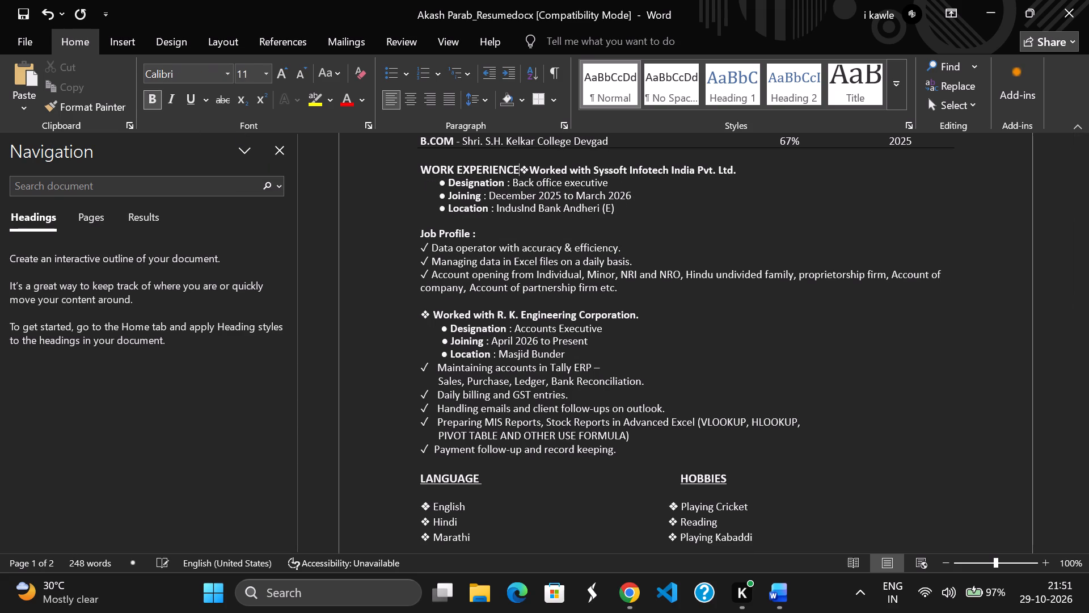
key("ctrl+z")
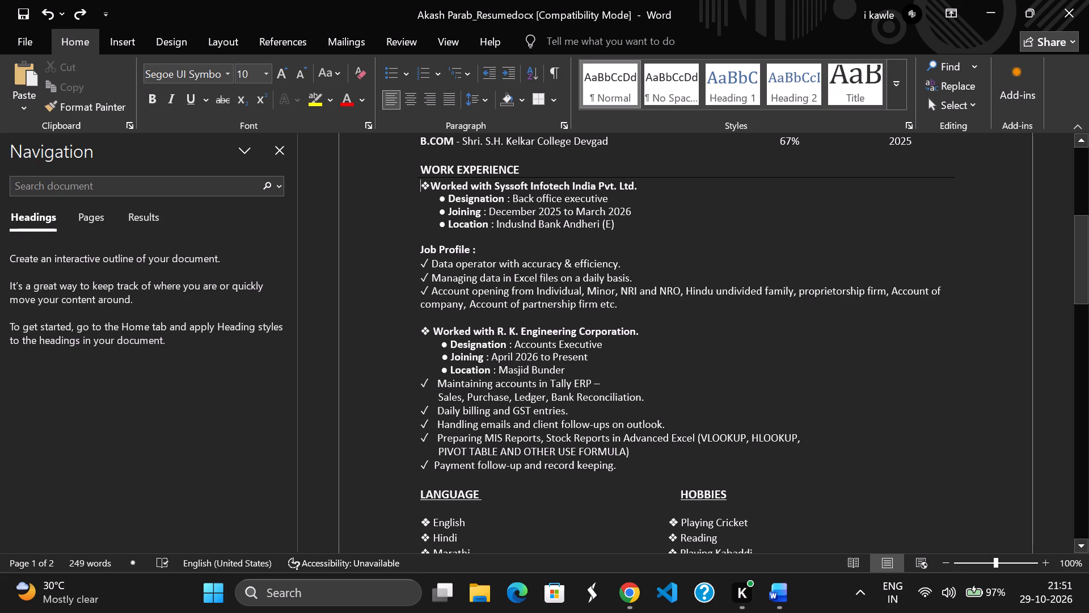
Insert one space before the bullet of the "Worked with R. K. Engineering Corporation." entry.
left_click(424, 328)
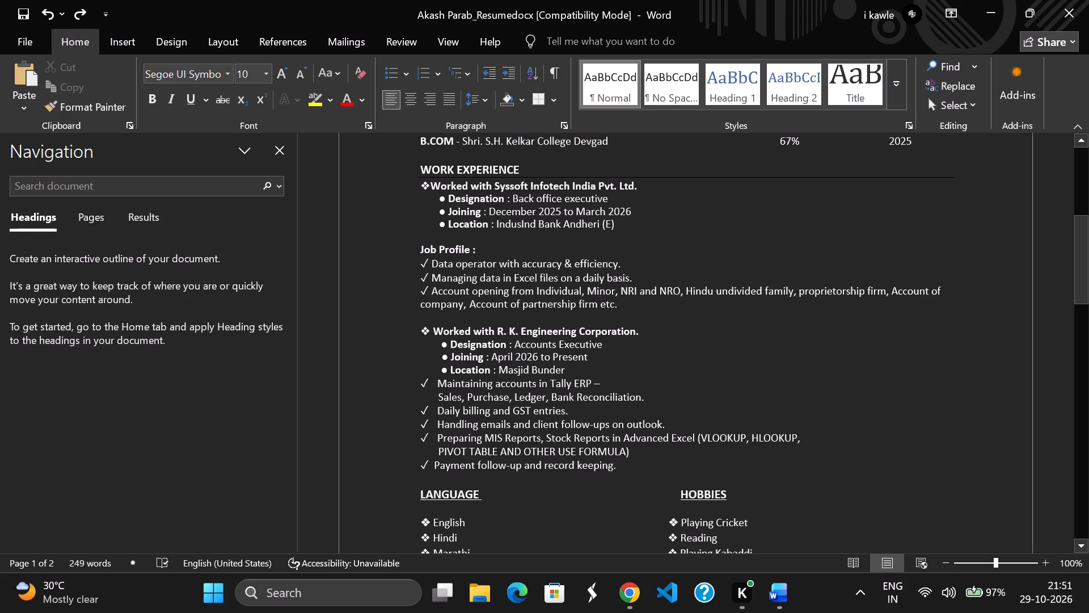
double_click(424, 328)
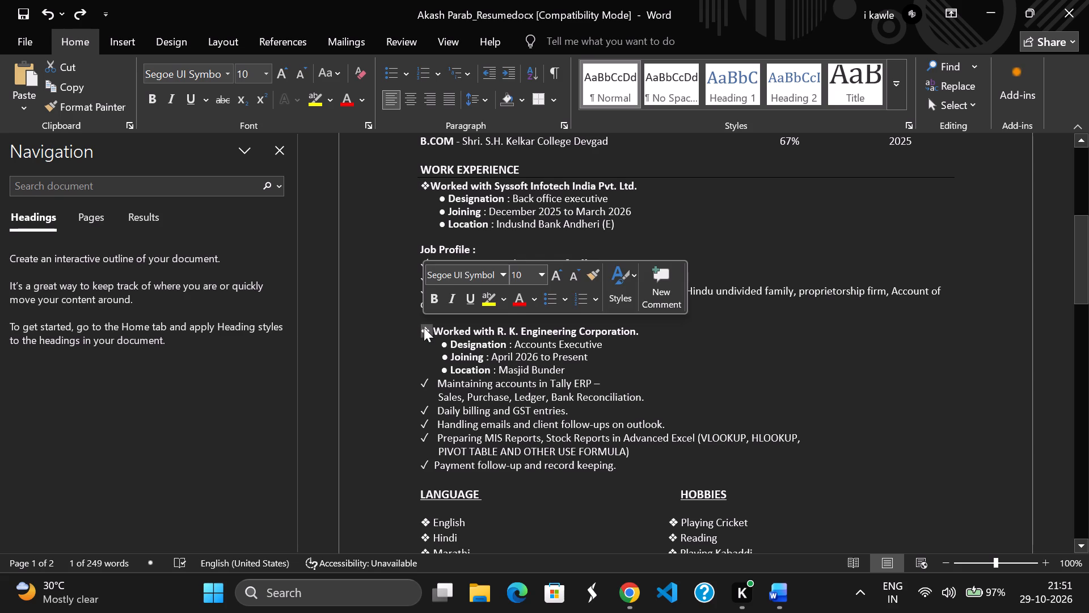
left_click(424, 328)
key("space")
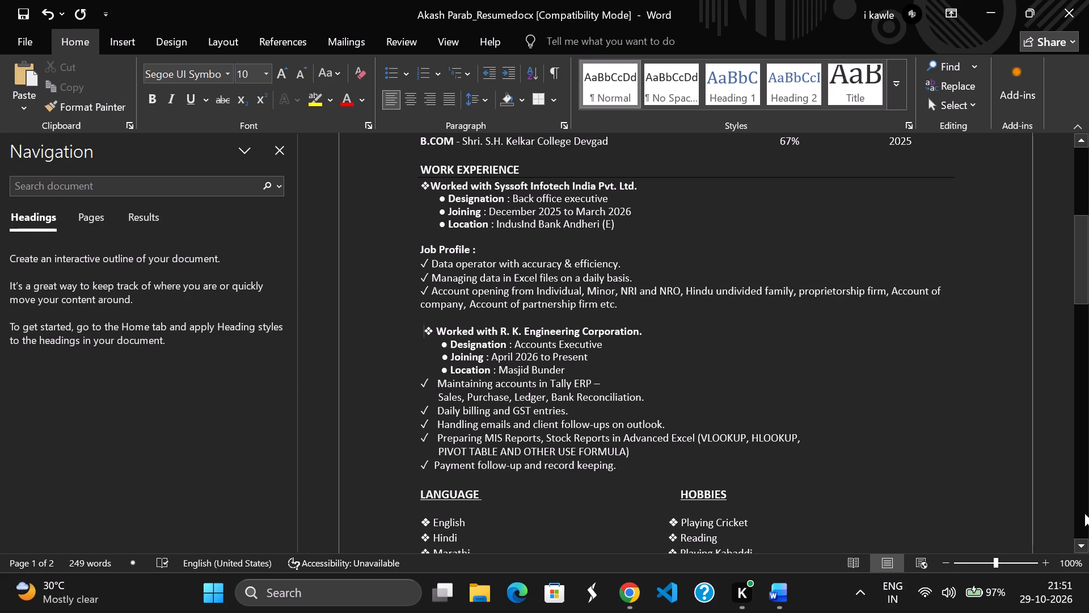
Review the resume from the R. K. Engineering entry through languages, hobbies and skills to the certifications on the second page.
double_click(1080, 544)
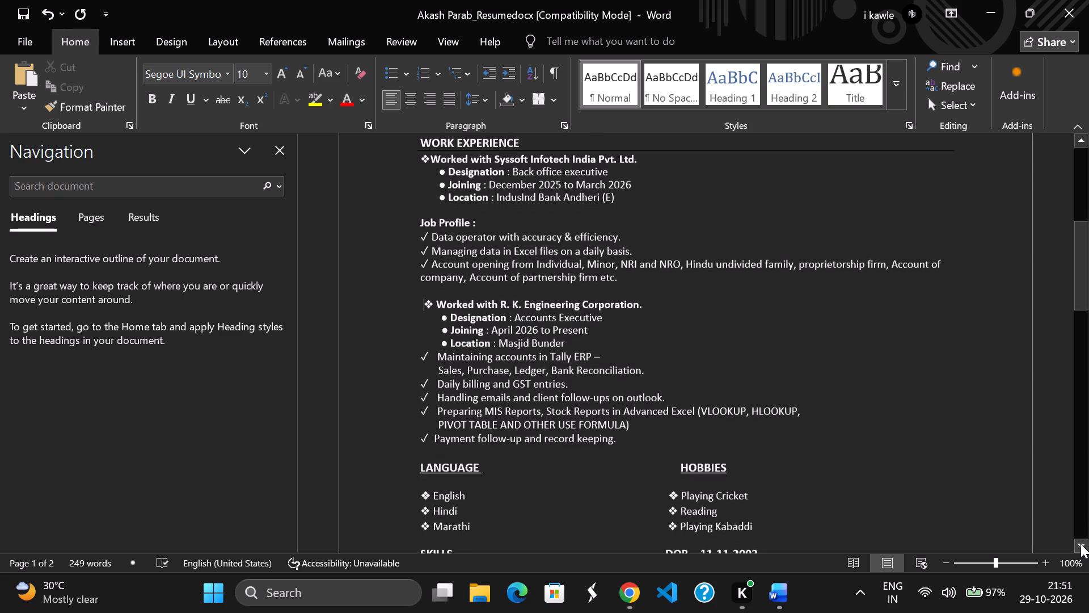
triple_click(1080, 544)
left_click_drag(1080, 544, 812, 463)
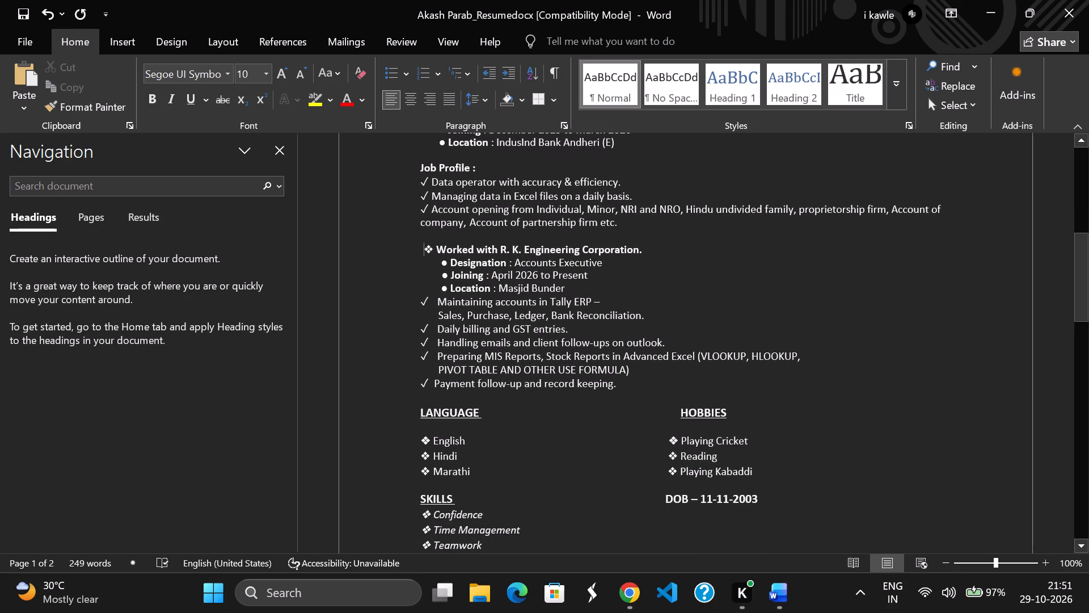
left_click(574, 370)
left_click(574, 370)
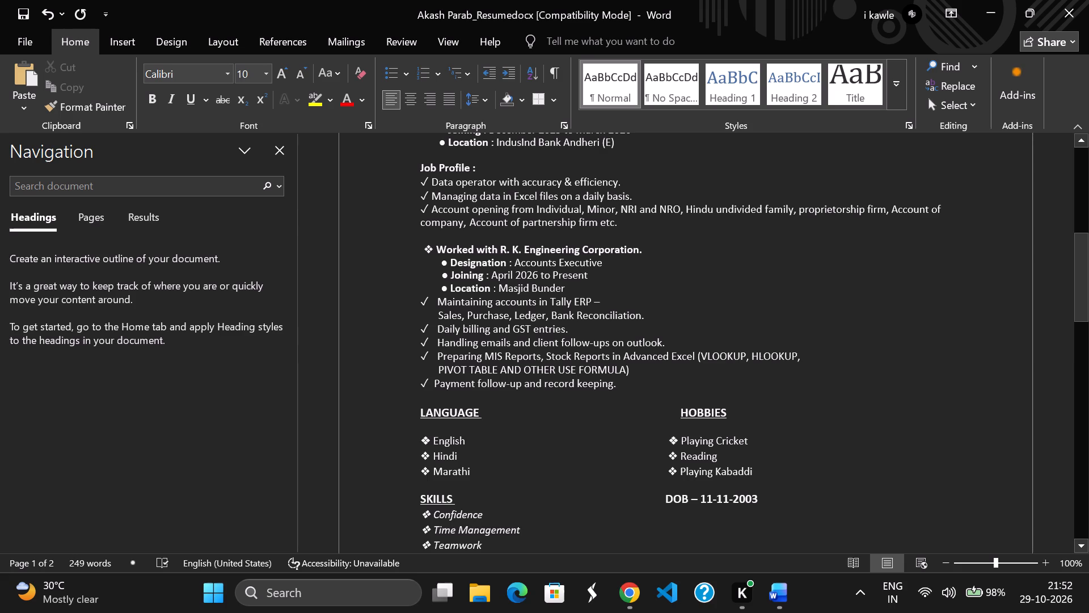
double_click(1082, 548)
triple_click(1082, 548)
triple_click(1082, 548)
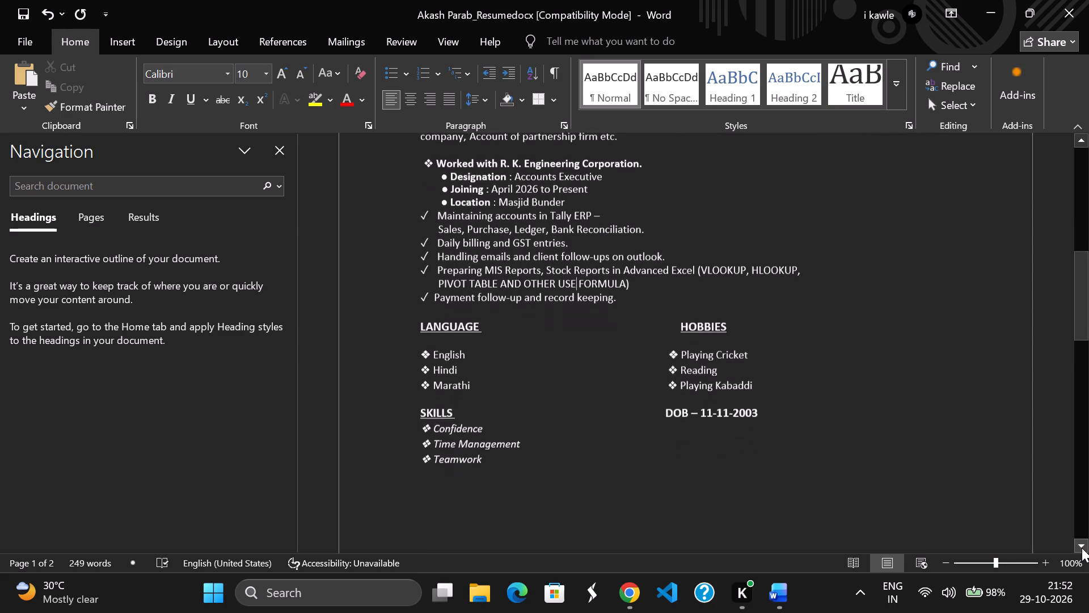
triple_click(1082, 548)
triple_click(1082, 548)
triple_click(1082, 548)
triple_click(1082, 548)
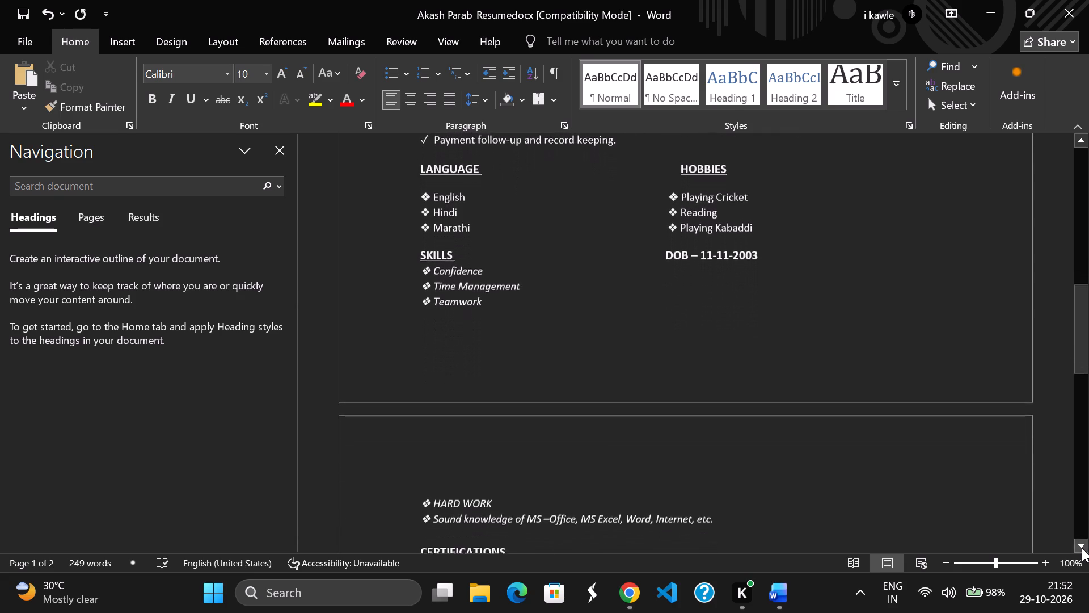
triple_click(1082, 548)
triple_click(1082, 548)
triple_click(1082, 548)
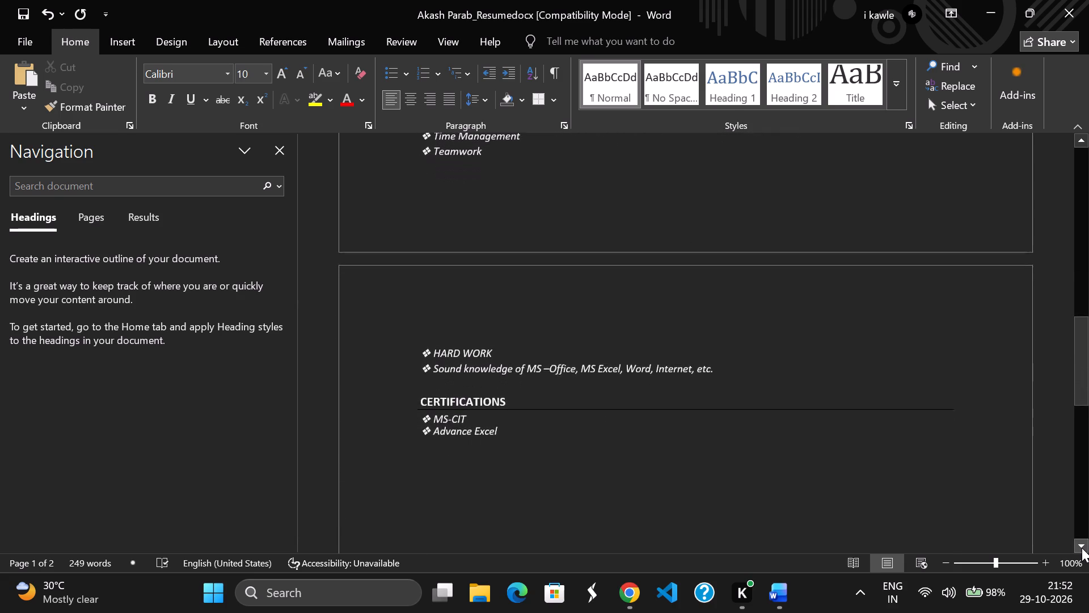
triple_click(1082, 548)
triple_click(1082, 548)
left_click(1082, 548)
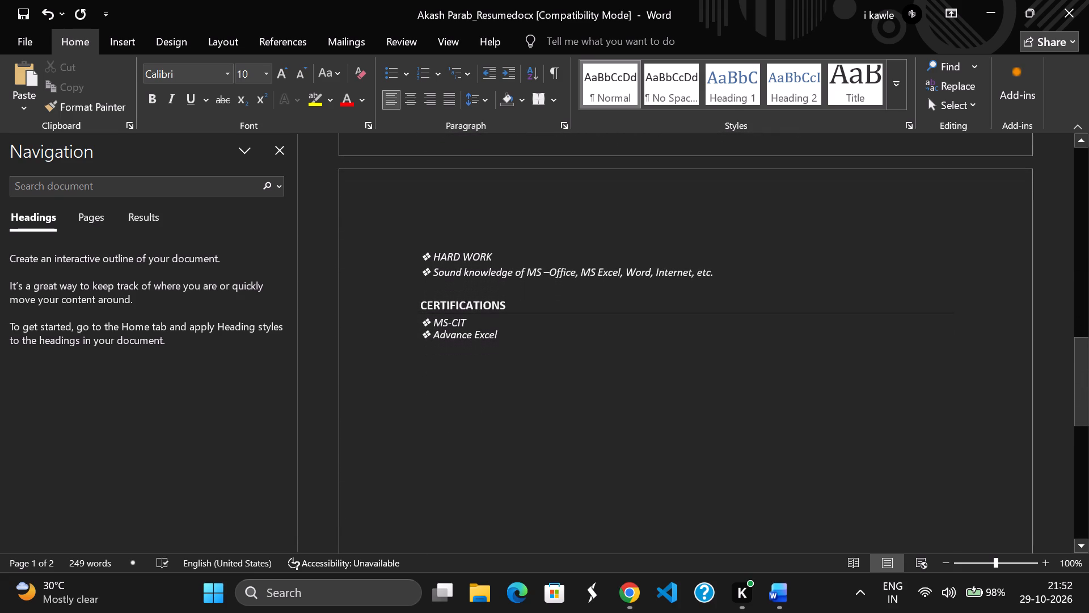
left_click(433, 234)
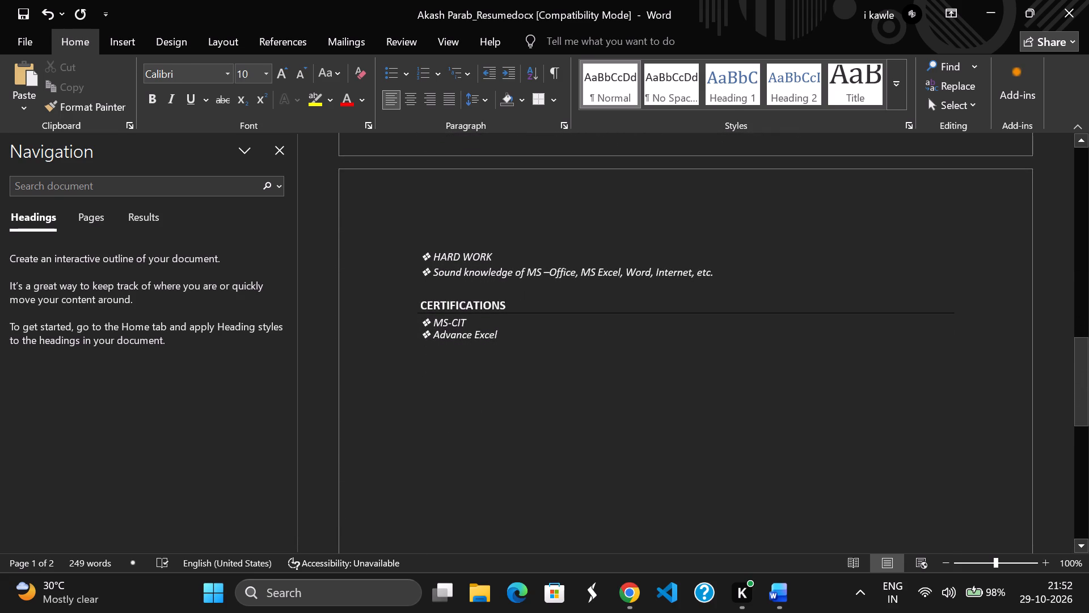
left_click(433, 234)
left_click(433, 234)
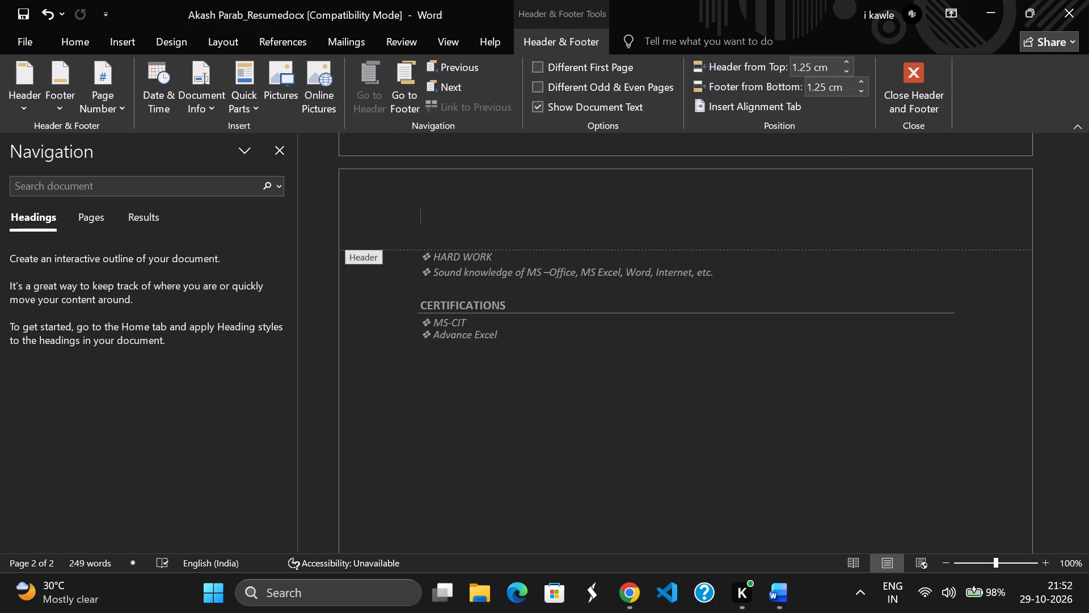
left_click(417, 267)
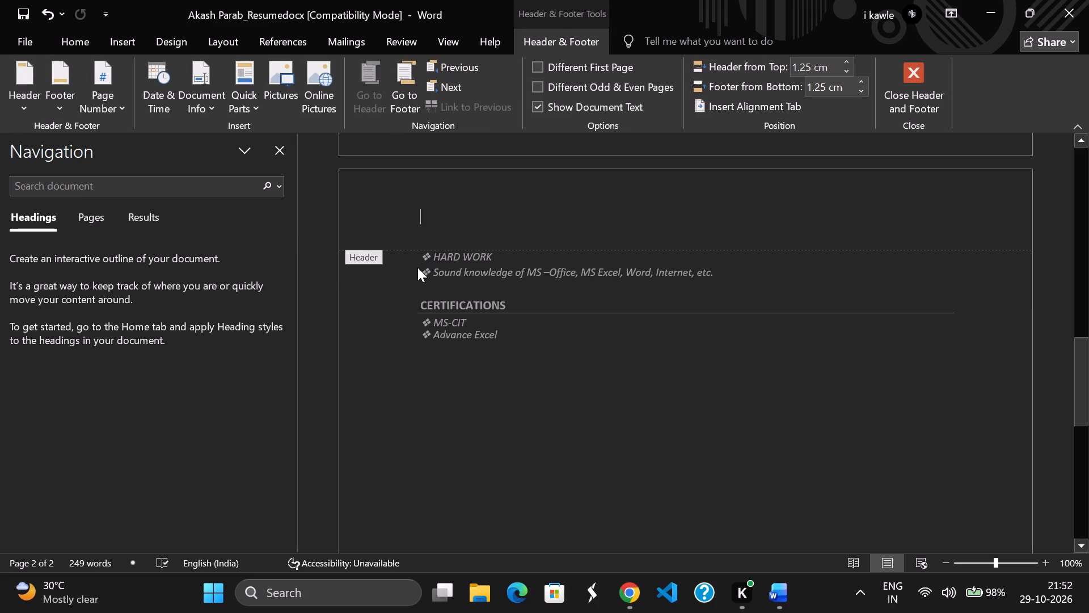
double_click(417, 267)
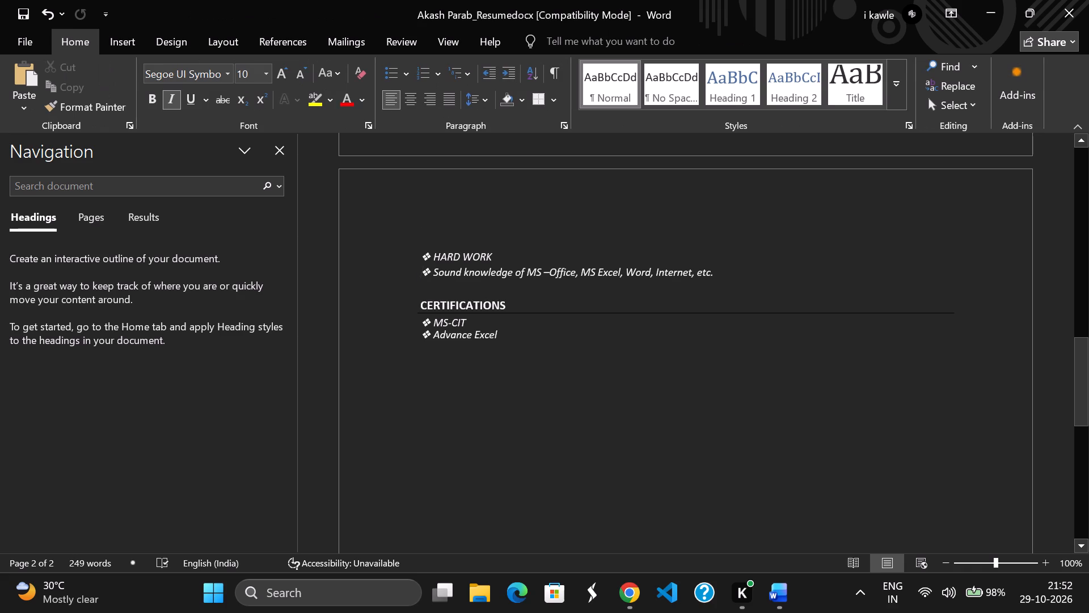
Examine how the skills list continues from the first page onto the second.
left_click(417, 262)
key("Up")
key("Down")
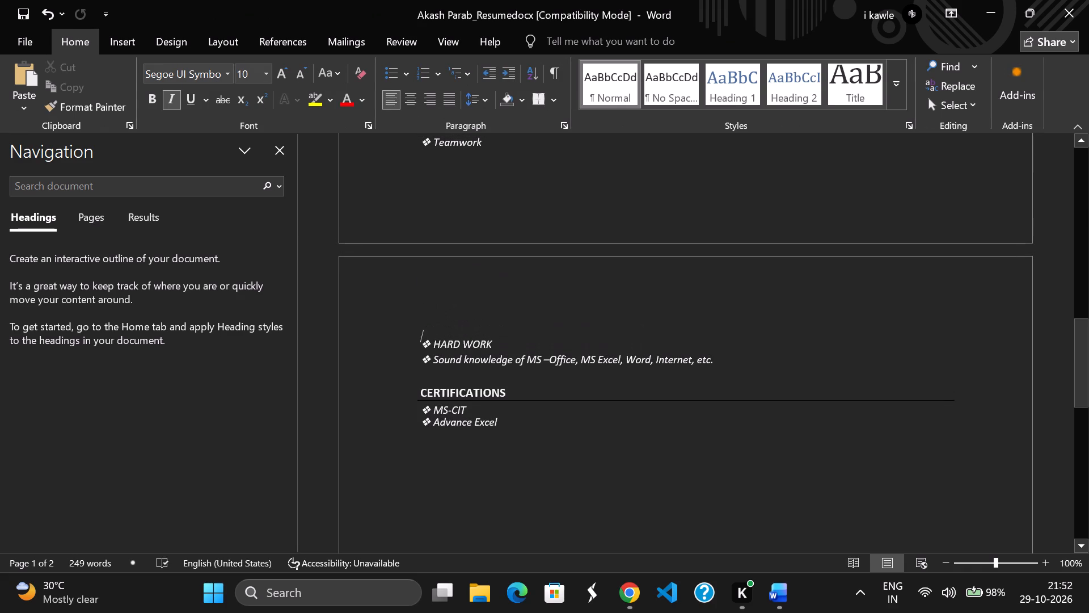
key("Up")
key("Up")
key("Up")
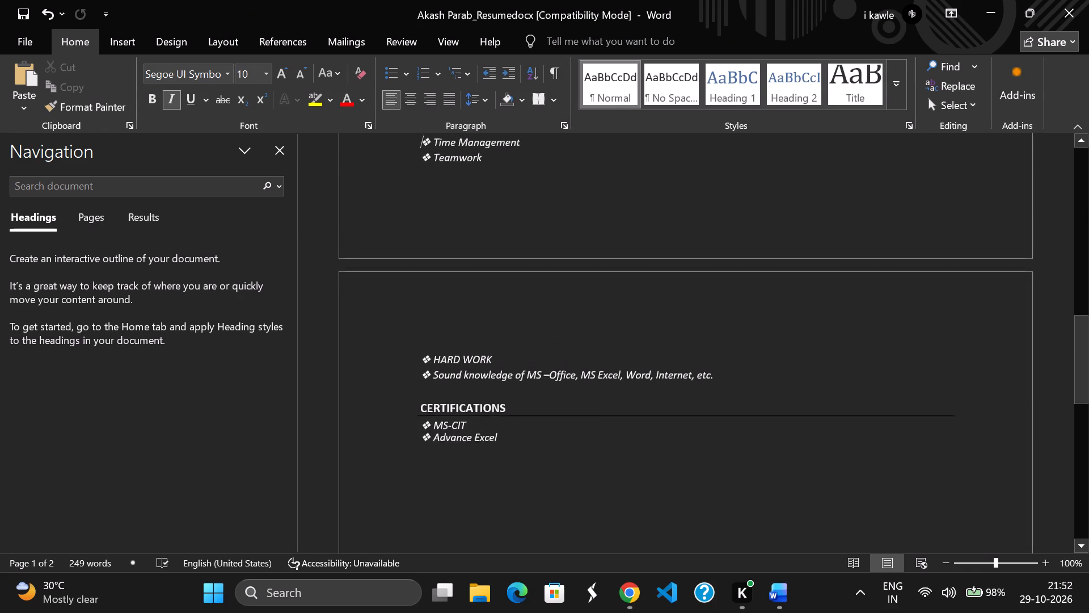
key("Up")
key("Up")
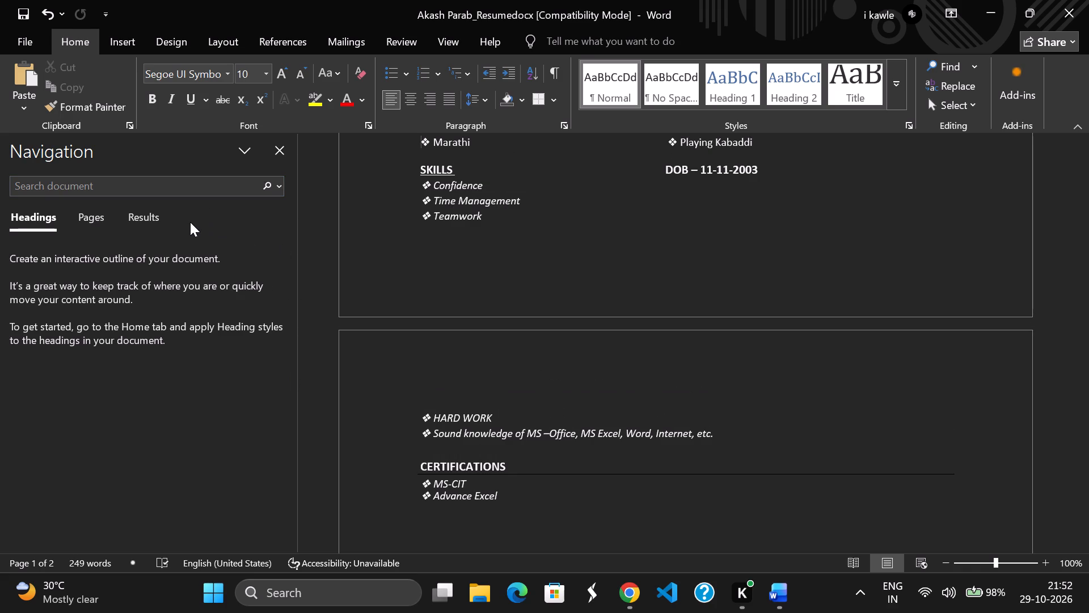
Save the resume.
key("ctrl+s")
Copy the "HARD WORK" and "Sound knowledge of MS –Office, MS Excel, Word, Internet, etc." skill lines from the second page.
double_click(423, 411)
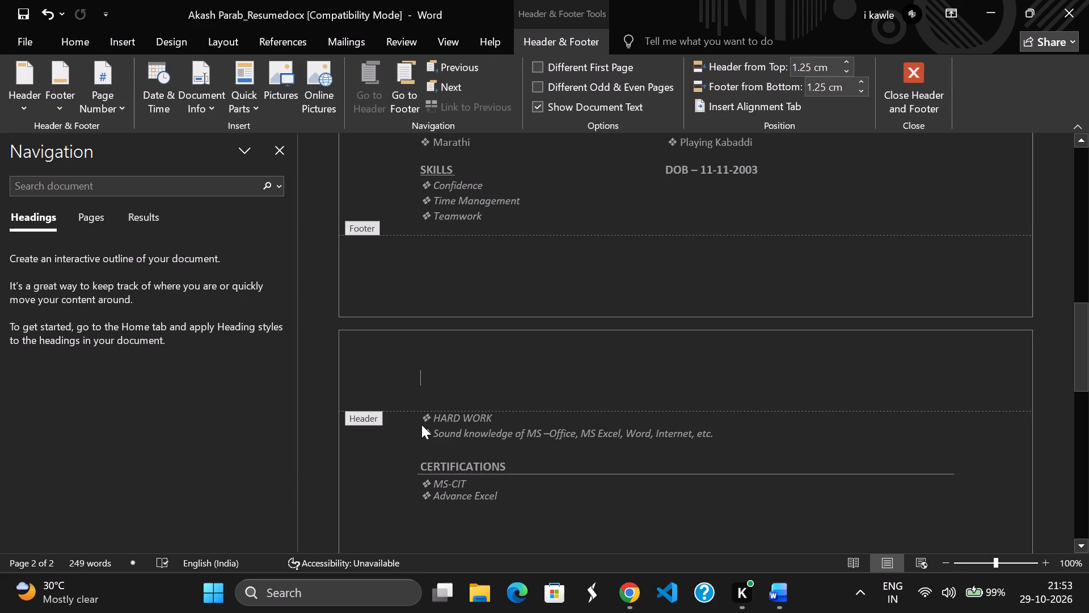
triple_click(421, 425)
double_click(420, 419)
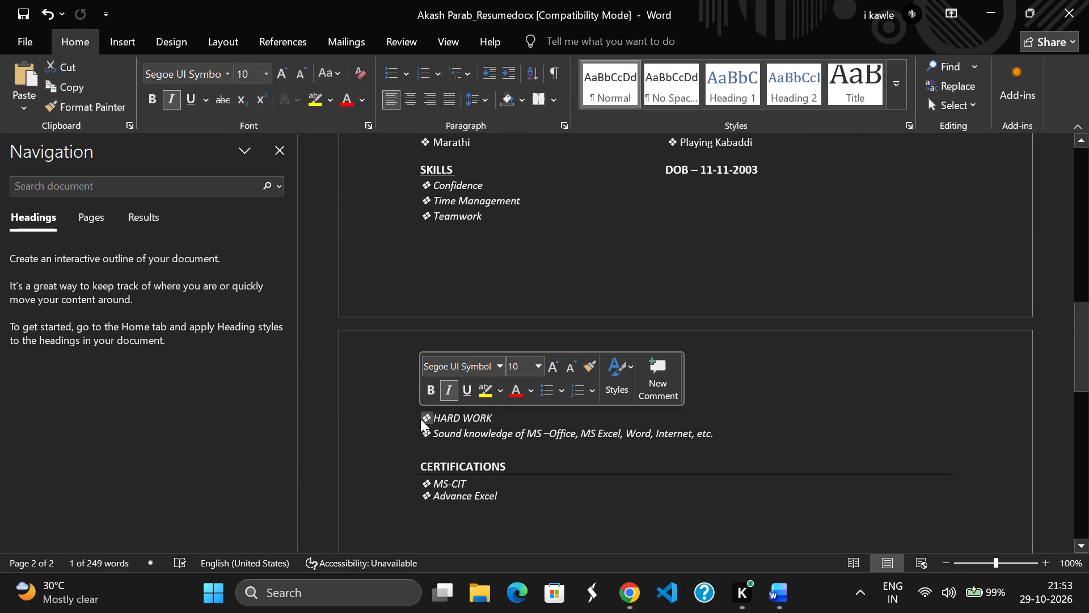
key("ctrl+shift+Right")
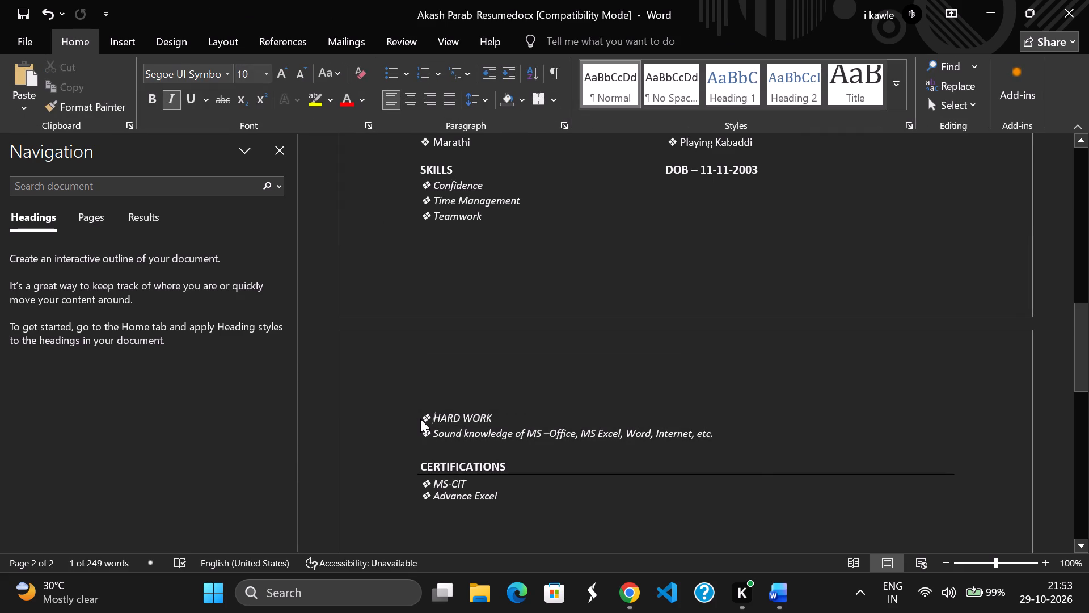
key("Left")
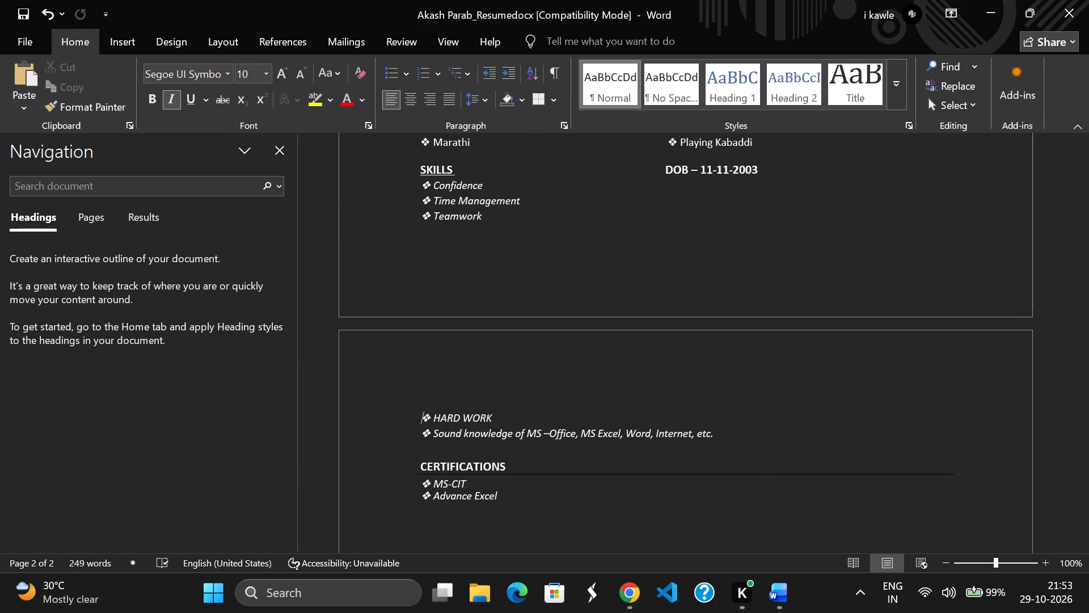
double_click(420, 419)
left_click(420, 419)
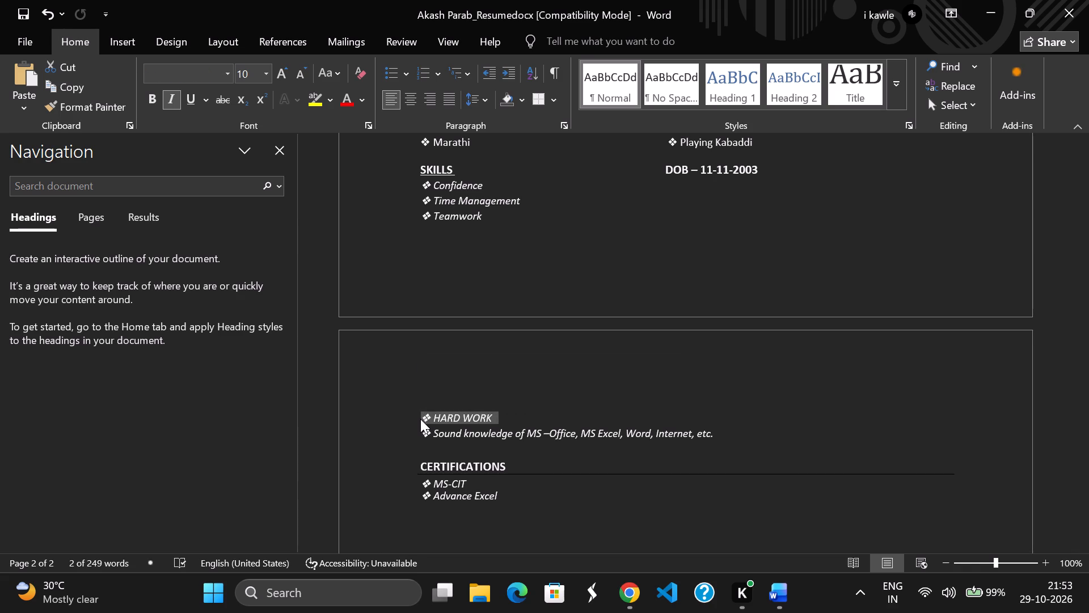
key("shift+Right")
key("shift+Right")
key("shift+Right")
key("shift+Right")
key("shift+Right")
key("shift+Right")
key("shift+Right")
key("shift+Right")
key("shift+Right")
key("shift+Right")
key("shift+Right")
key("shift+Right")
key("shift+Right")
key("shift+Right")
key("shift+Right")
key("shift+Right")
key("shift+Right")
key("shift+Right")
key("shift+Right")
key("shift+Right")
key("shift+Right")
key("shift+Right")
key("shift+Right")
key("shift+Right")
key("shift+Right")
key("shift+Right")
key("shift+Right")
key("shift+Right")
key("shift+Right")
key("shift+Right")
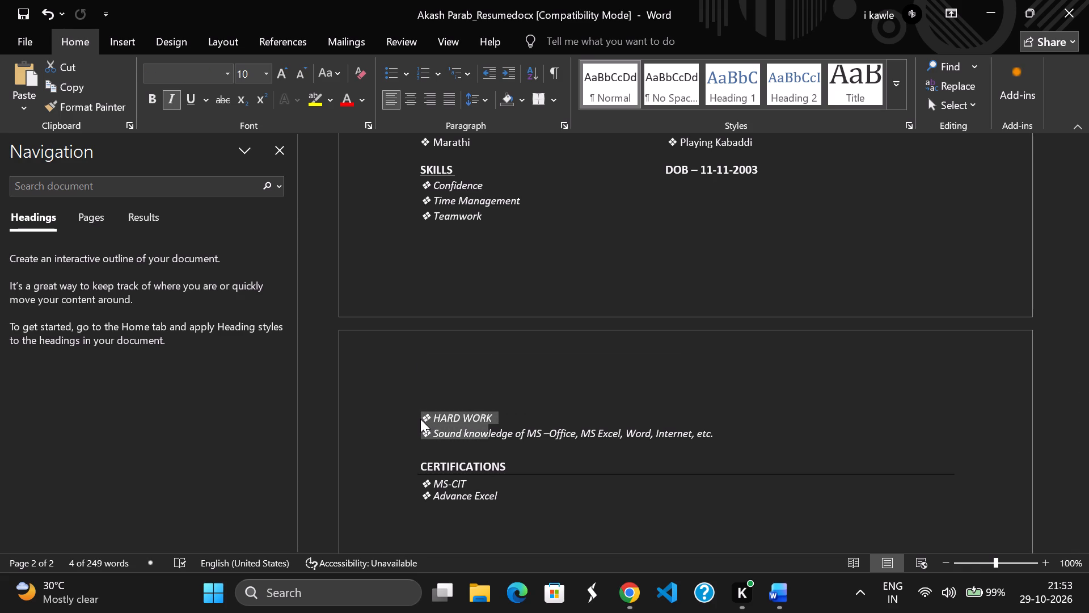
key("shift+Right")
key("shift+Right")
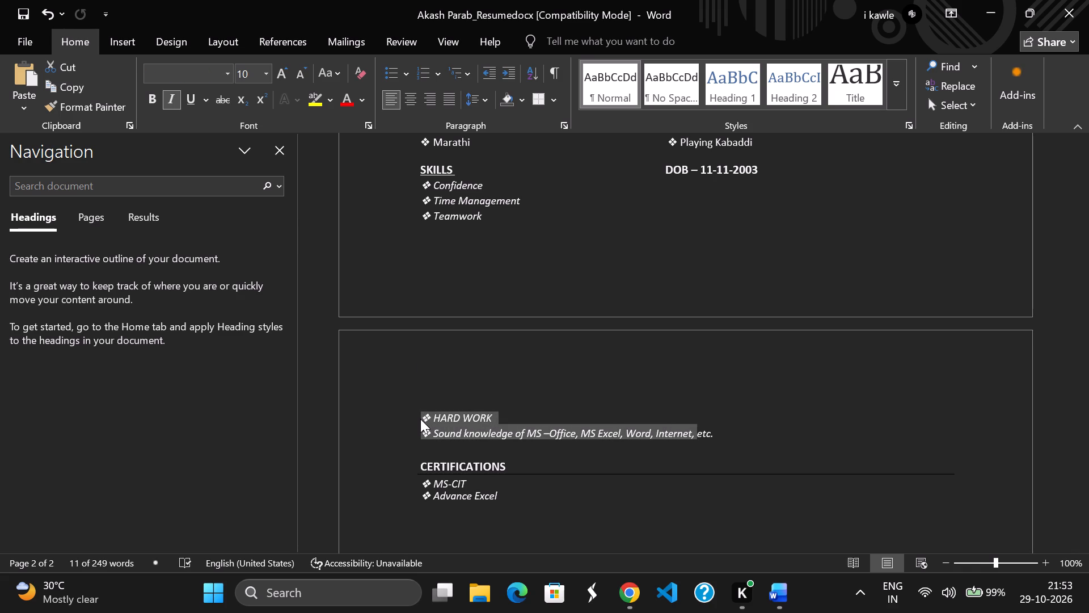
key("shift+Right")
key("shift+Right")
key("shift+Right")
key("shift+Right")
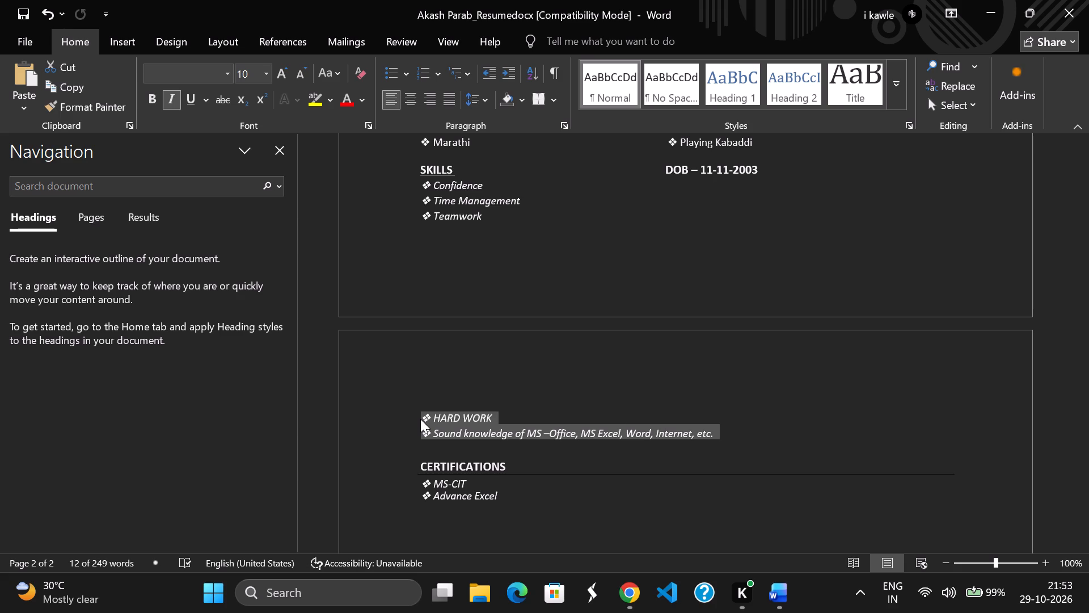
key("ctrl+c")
Insert a new line after "Teamwork" in the skills list on the first page.
left_click(600, 225)
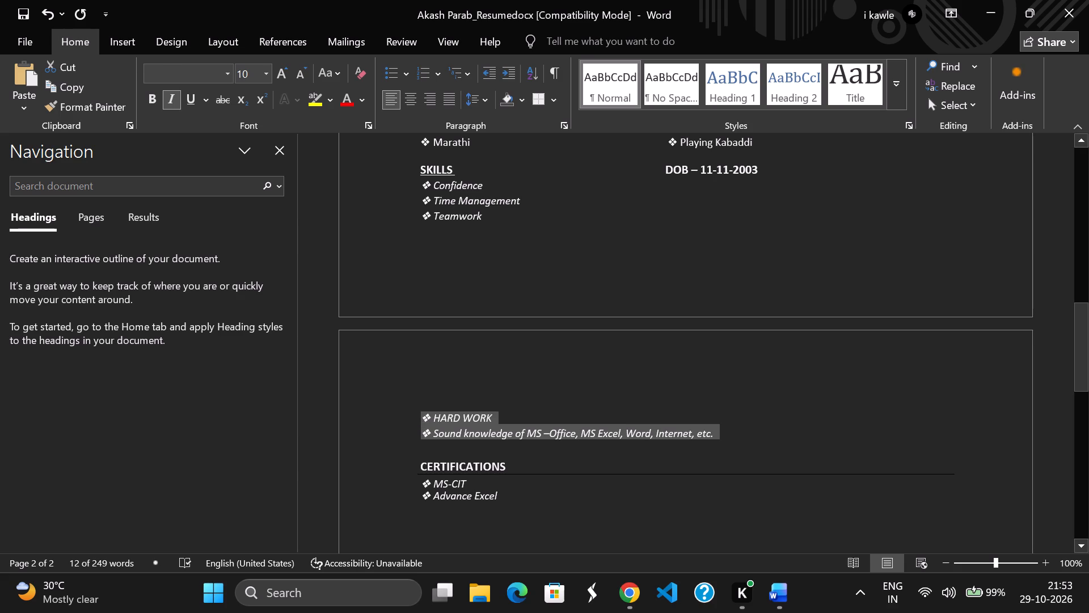
left_click(631, 217)
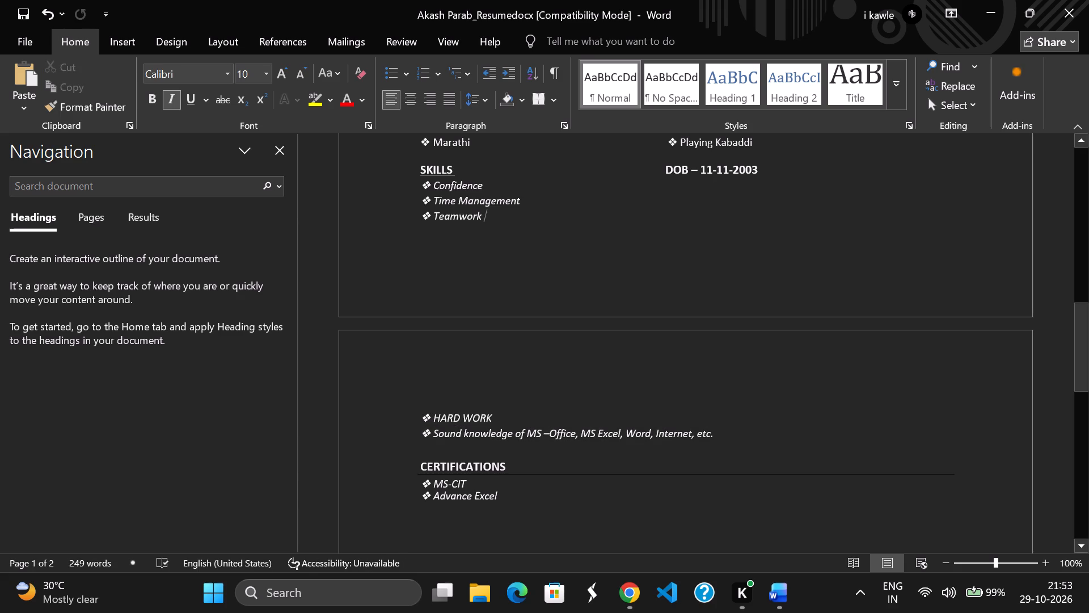
left_click(449, 252)
left_click(488, 225)
key("Return")
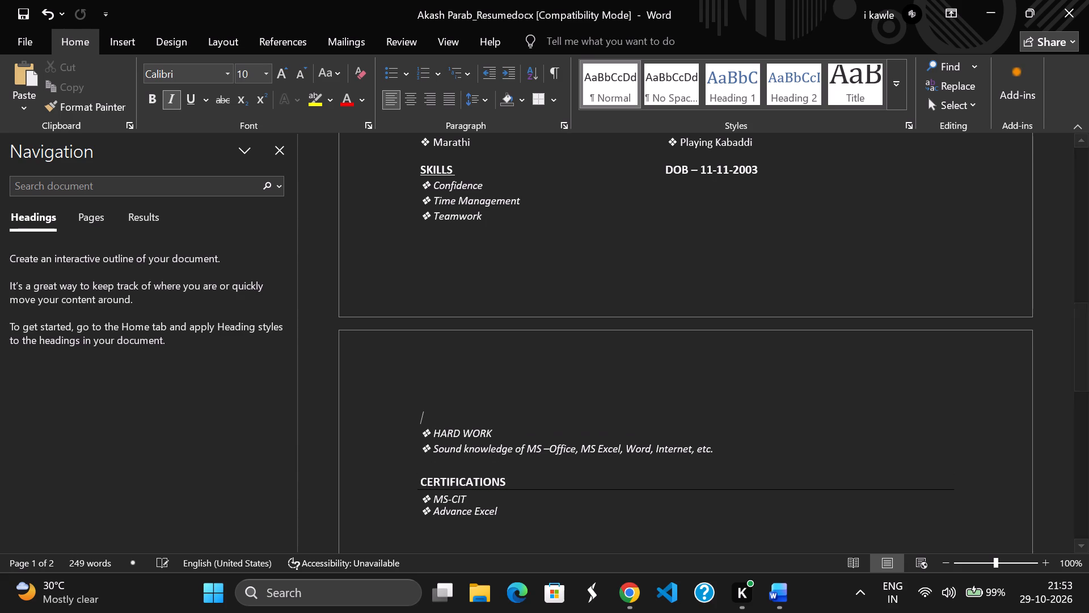
Add 20 spaces after "Teamwork" at the end of its line in the skills list.
left_click(580, 213)
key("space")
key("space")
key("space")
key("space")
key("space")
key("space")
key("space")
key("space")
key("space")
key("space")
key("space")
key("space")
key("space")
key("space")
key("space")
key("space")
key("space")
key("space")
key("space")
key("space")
Save the resume and close the document.
key("ctrl+s")
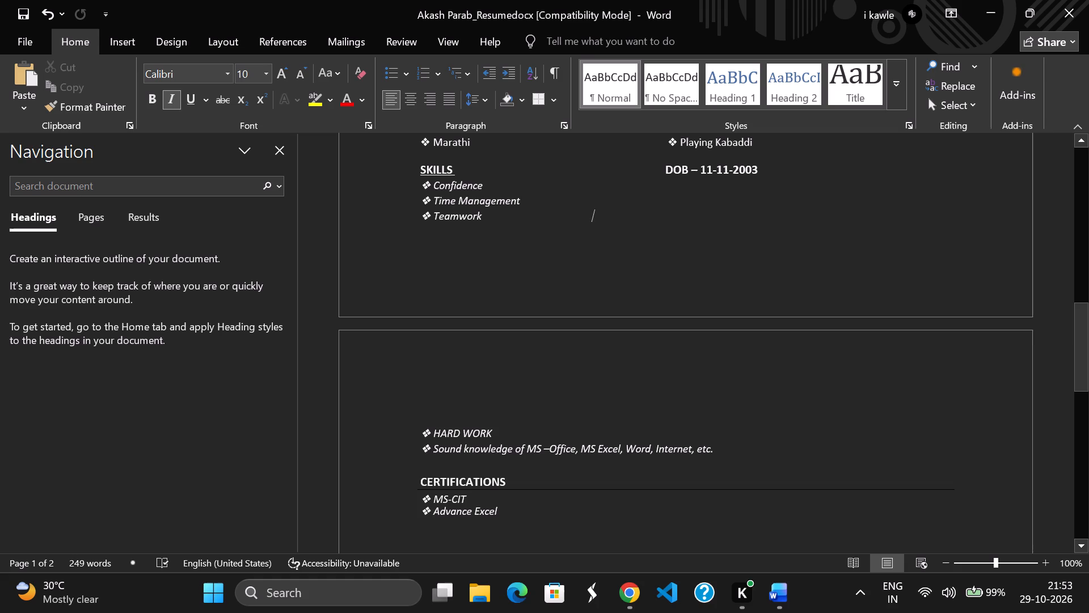
key("ctrl+s")
left_click(1068, 19)
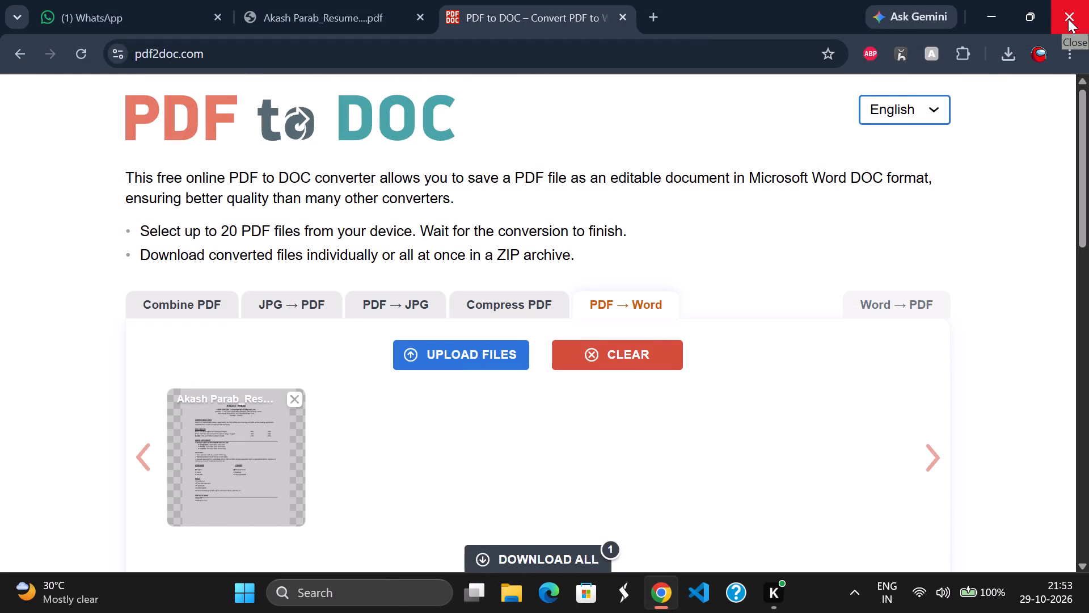
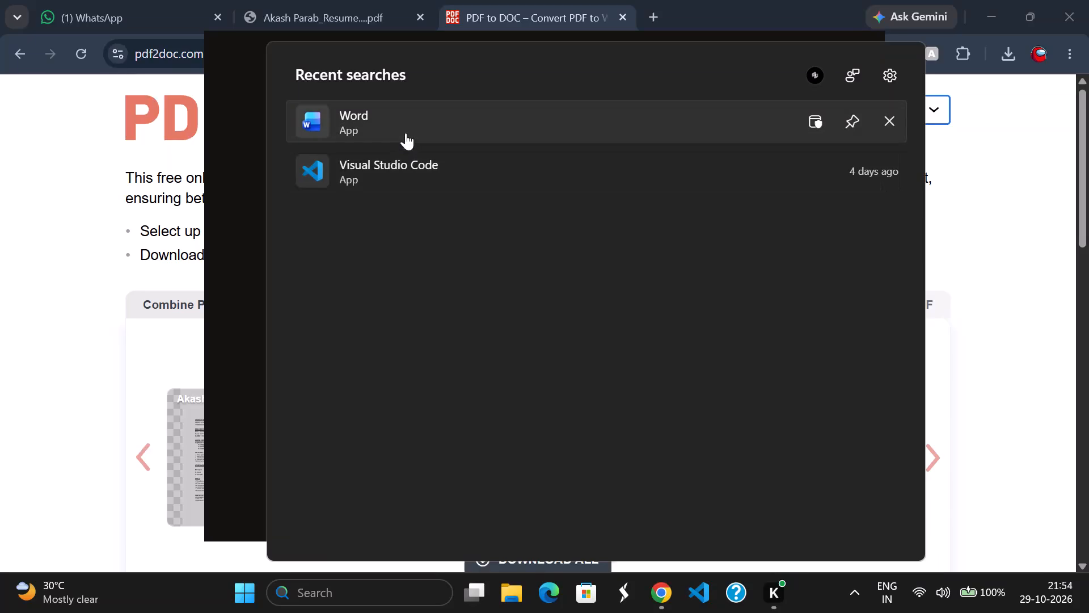
Launch Word and reopen the recently edited resume from the Downloads folder.
left_click(406, 133)
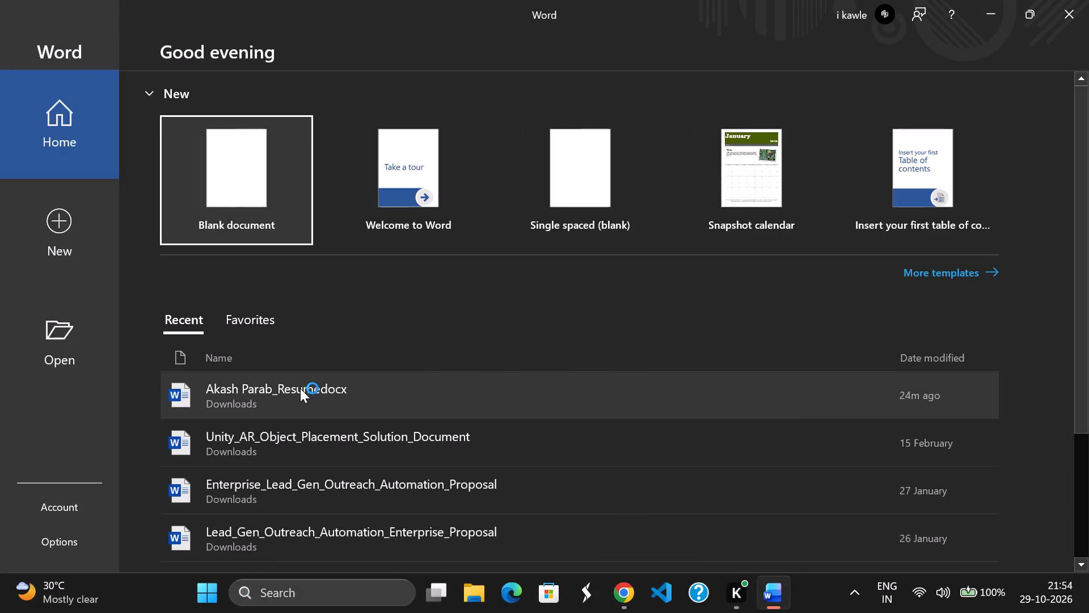
left_click(300, 388)
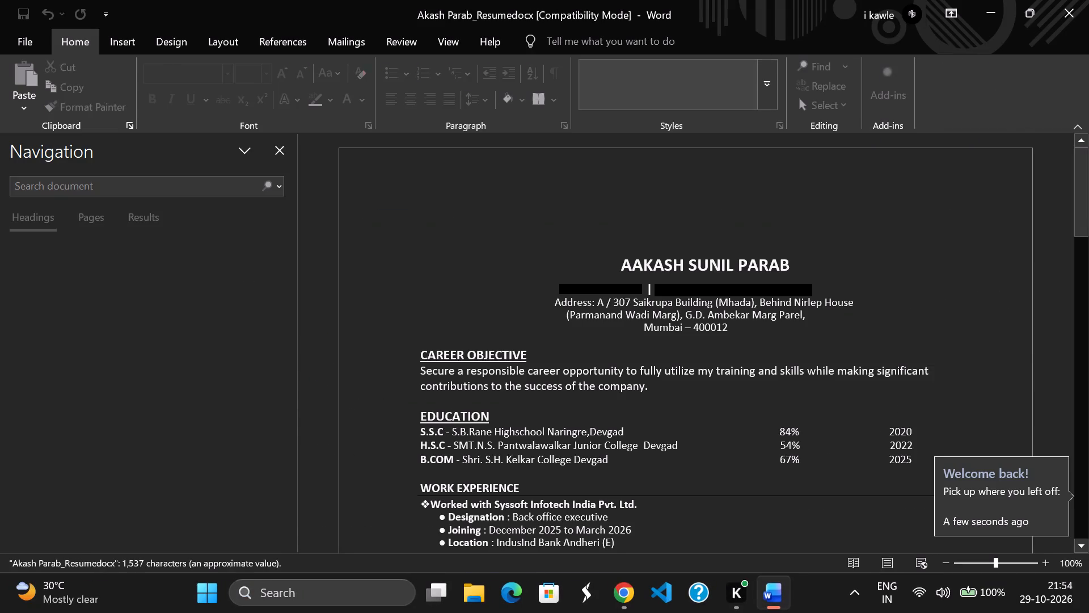
Go through the reopened resume to its second page and save the document.
left_click(1082, 538)
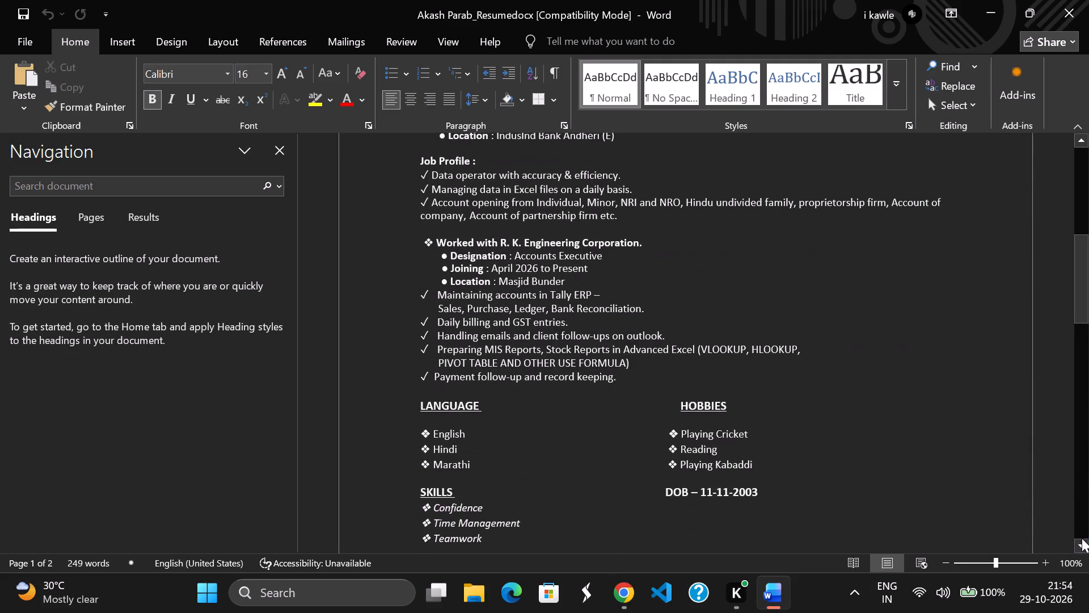
double_click(1082, 538)
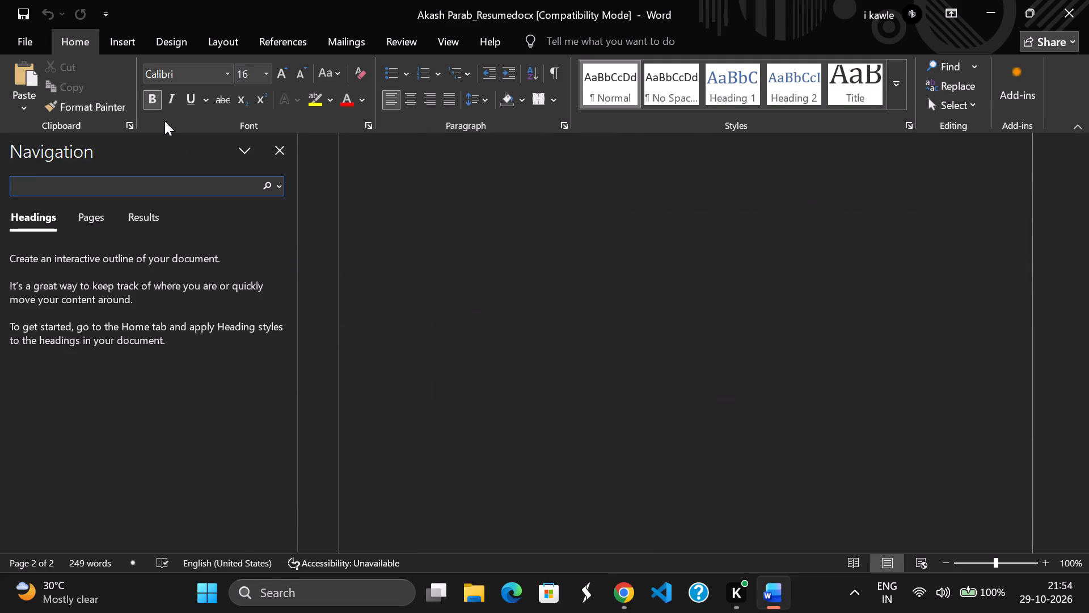
left_click(35, 45)
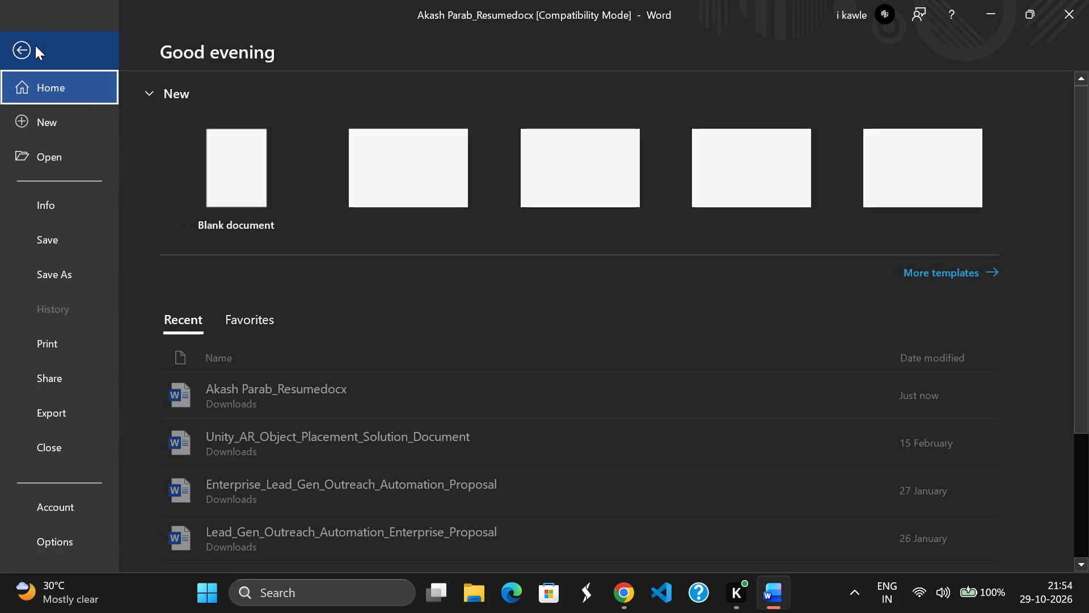
left_click(52, 251)
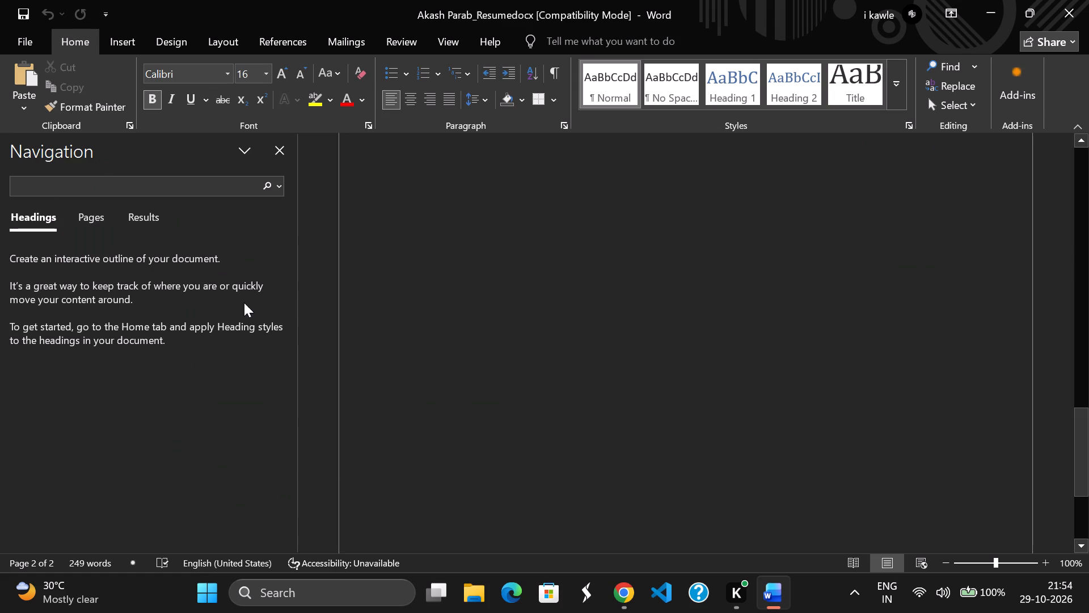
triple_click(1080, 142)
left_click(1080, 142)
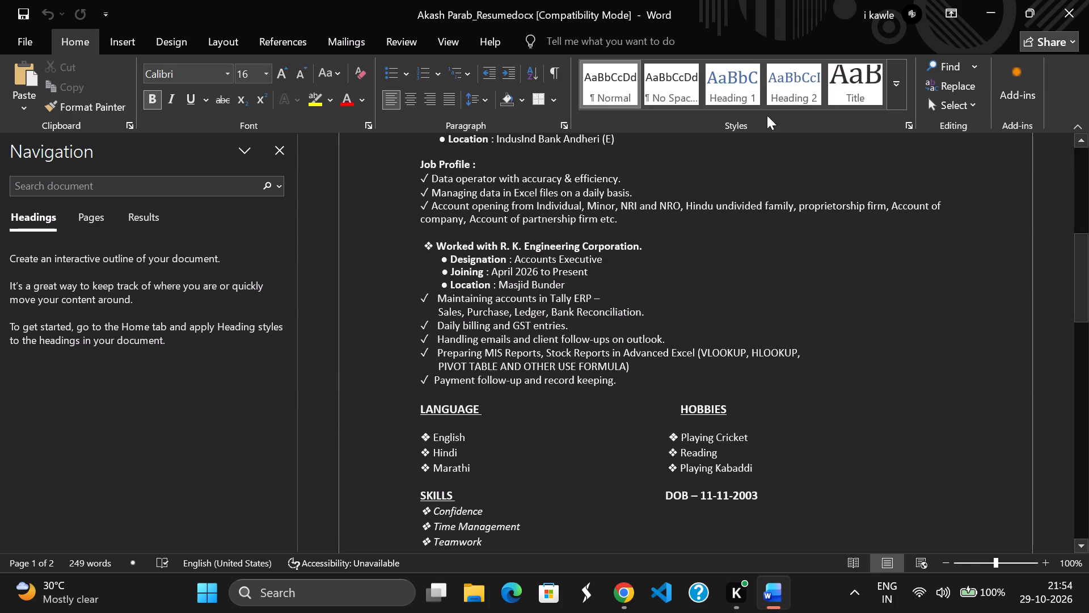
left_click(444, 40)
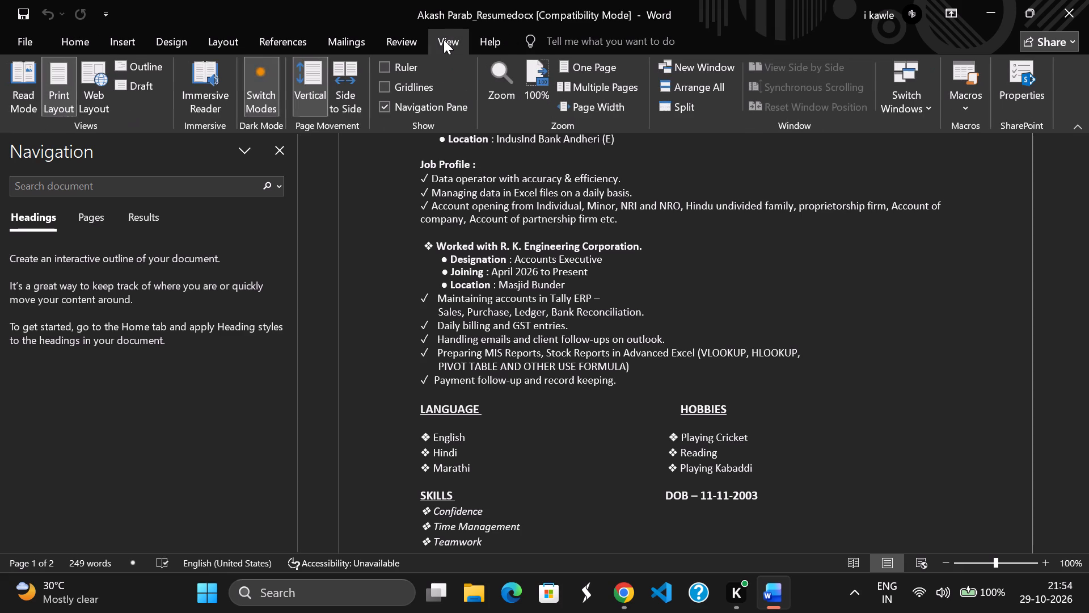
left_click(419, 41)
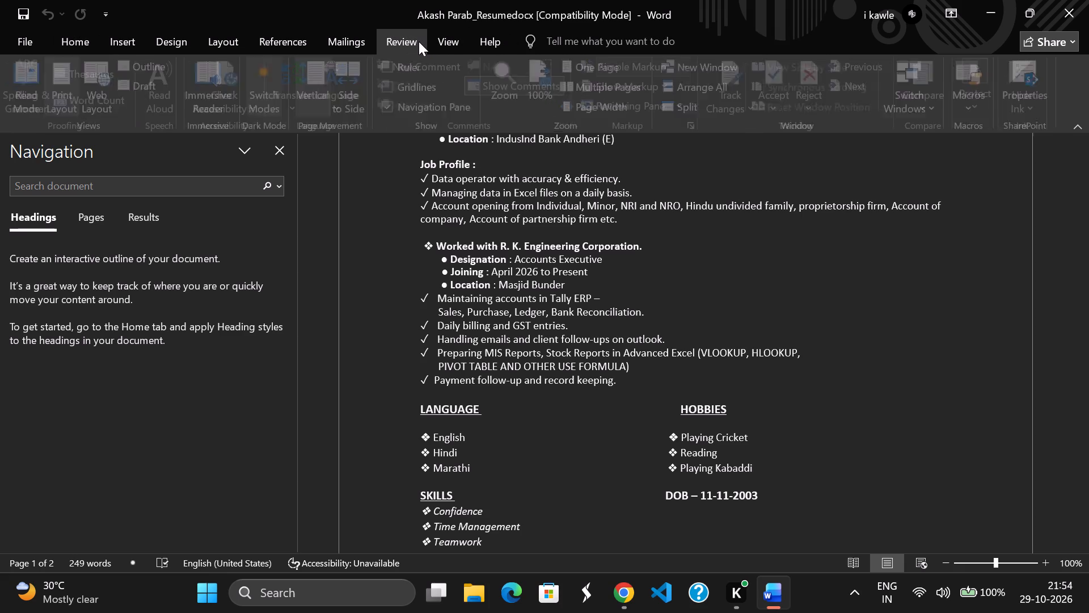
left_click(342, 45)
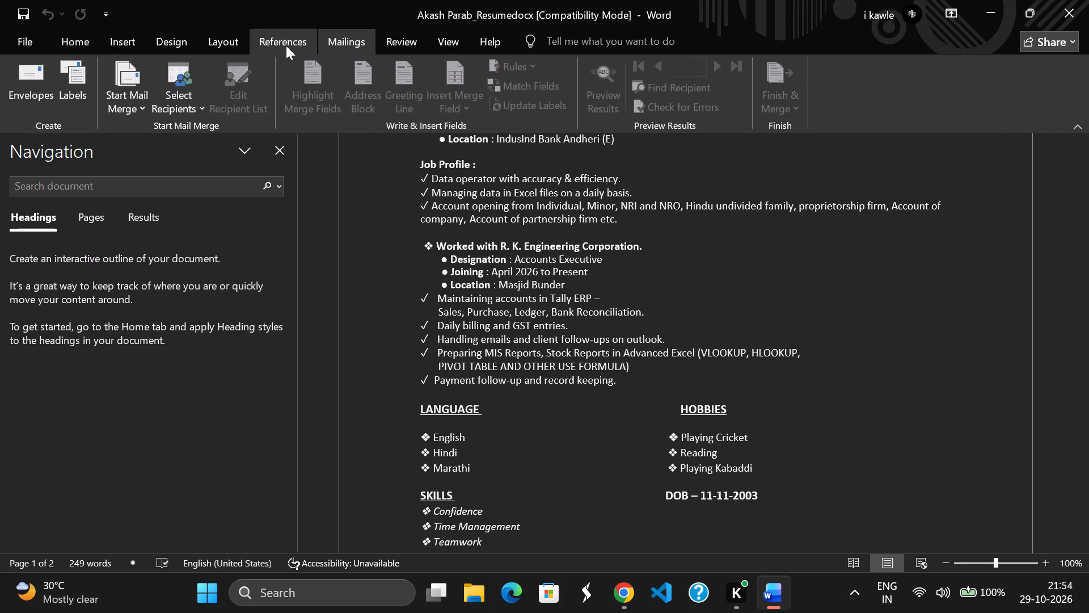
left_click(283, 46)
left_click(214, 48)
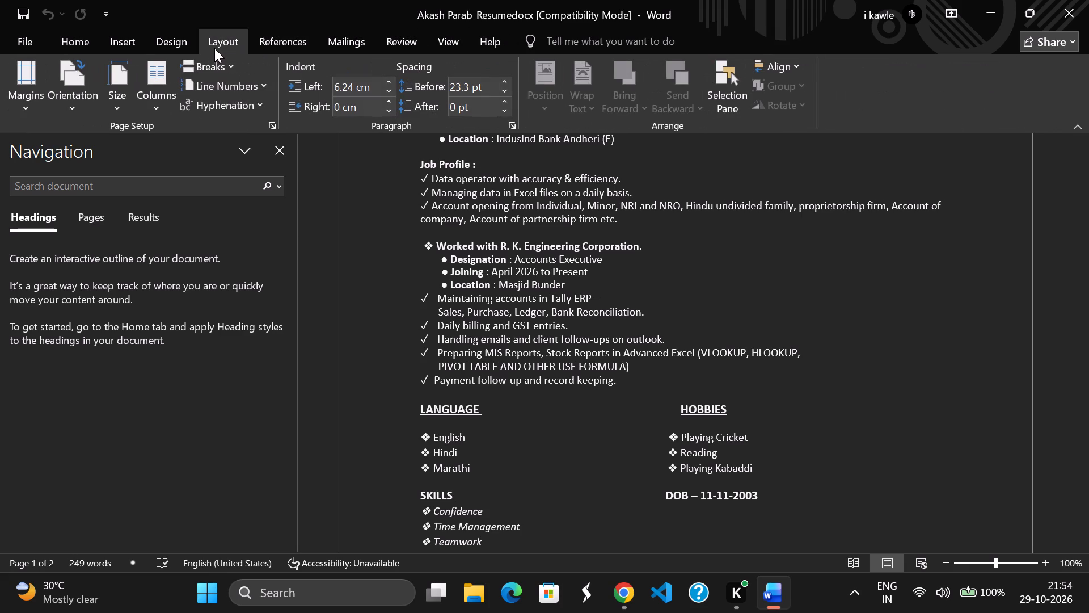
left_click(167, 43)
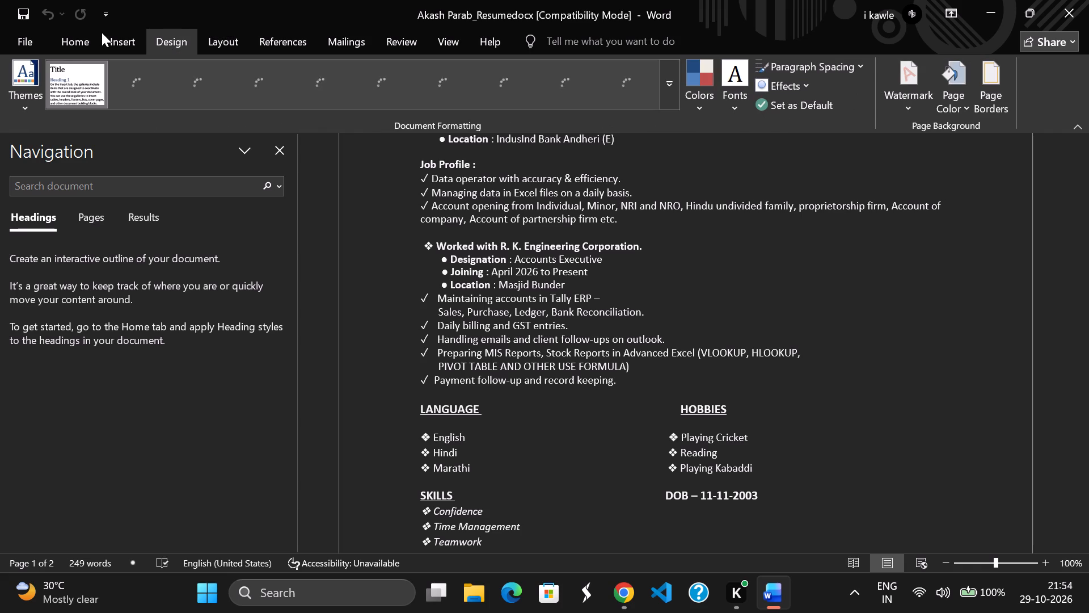
Set up a PDF export of the resume in Downloads, reusing the existing resume PDF's file name.
left_click(22, 44)
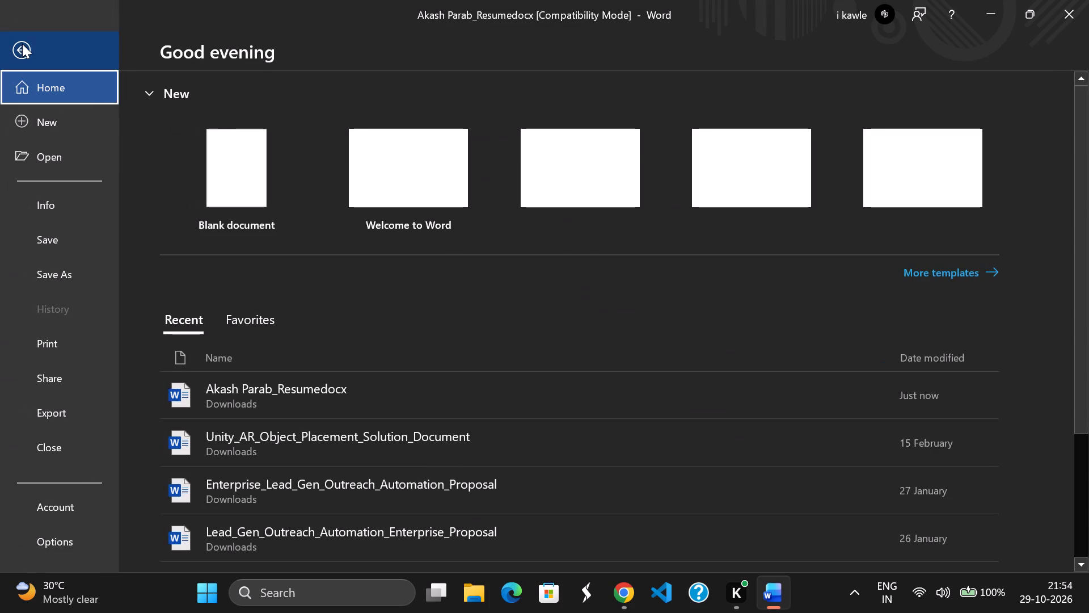
left_click(65, 418)
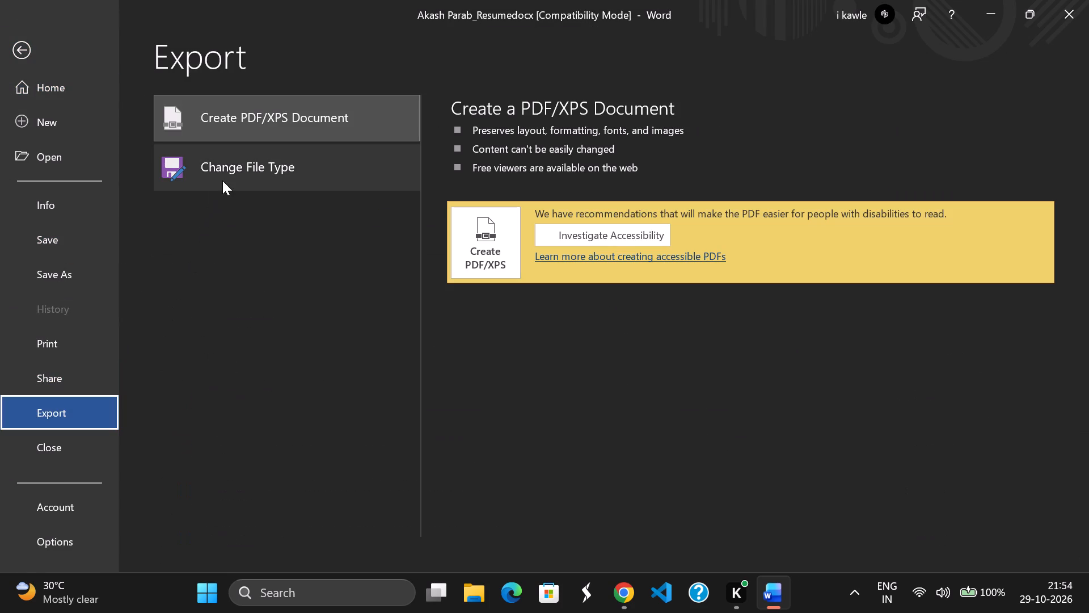
left_click(267, 135)
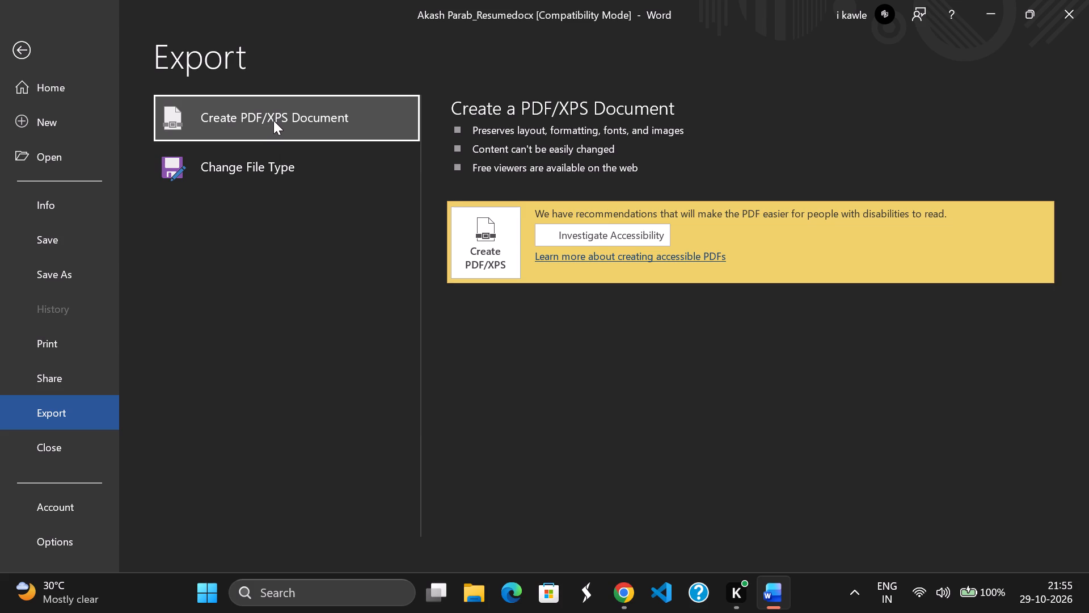
left_click(275, 119)
double_click(275, 119)
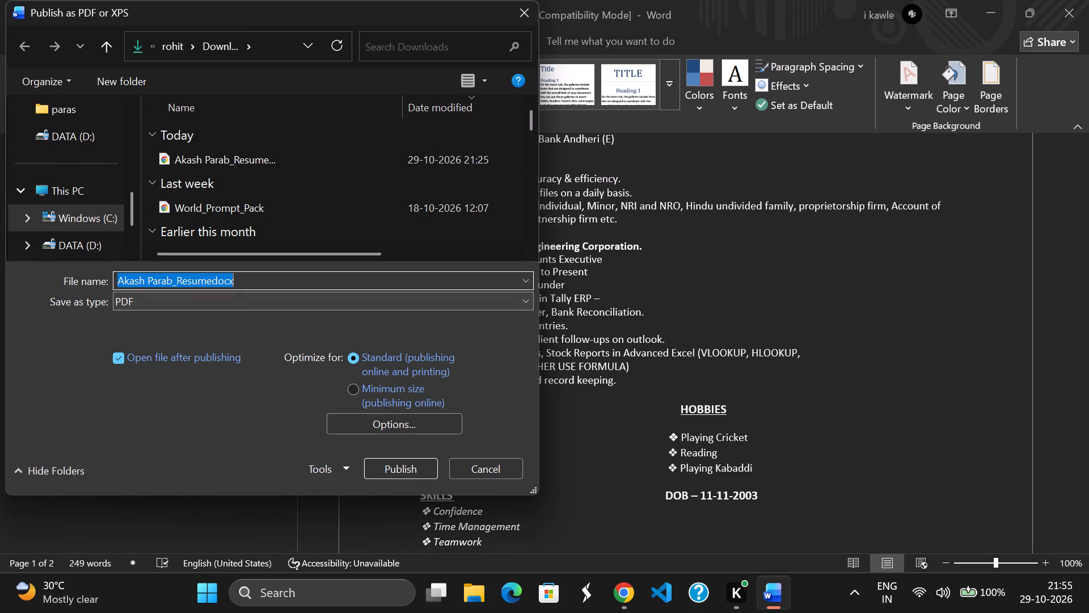
left_click(241, 282)
key("BackSpace")
key("BackSpace")
key("BackSpace")
key("BackSpace")
key("BackSpace")
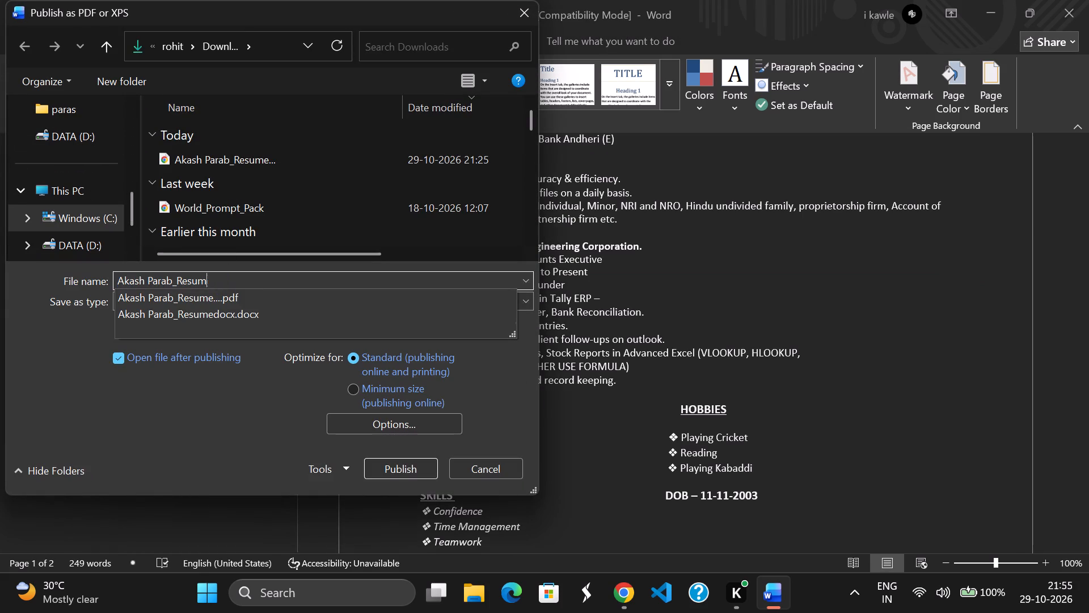
key("BackSpace")
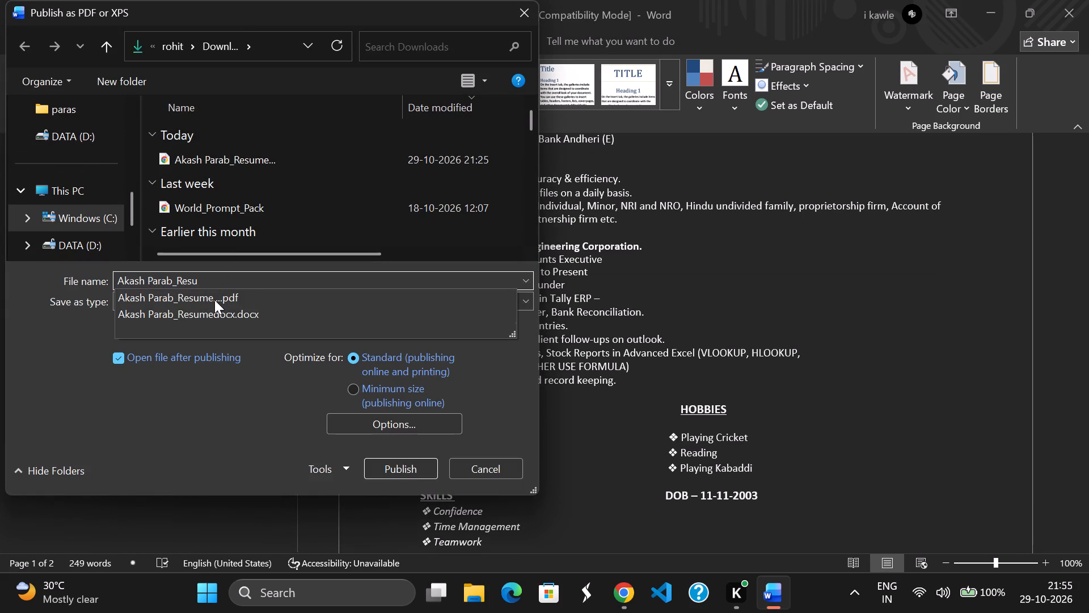
left_click(216, 300)
left_click(216, 300)
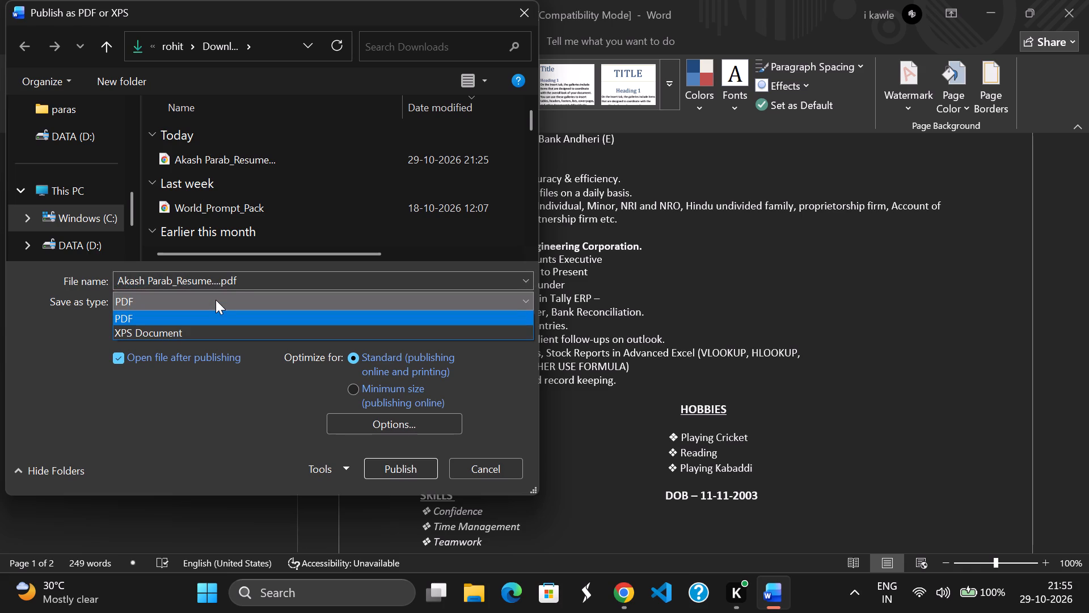
left_click(240, 279)
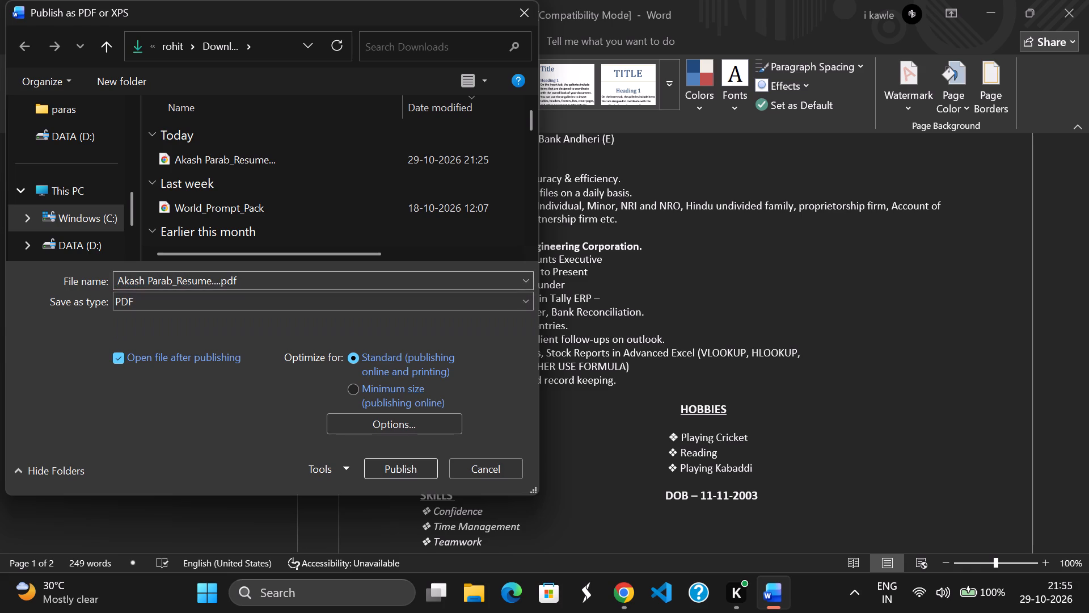
Publish the PDF with 1 added to the end of its file name instead of replacing the existing file.
left_click(387, 462)
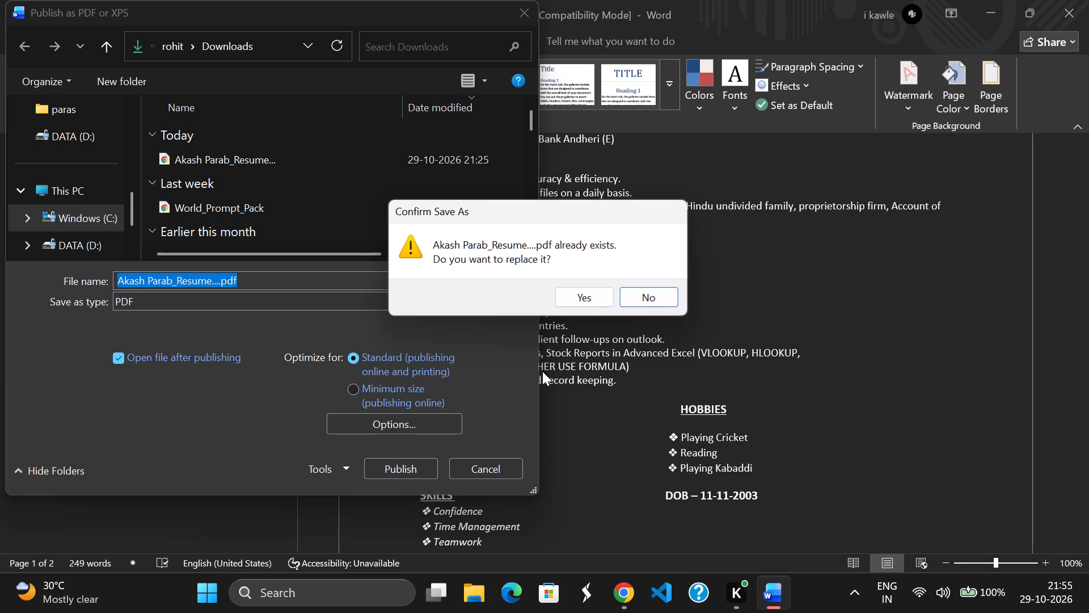
left_click(661, 287)
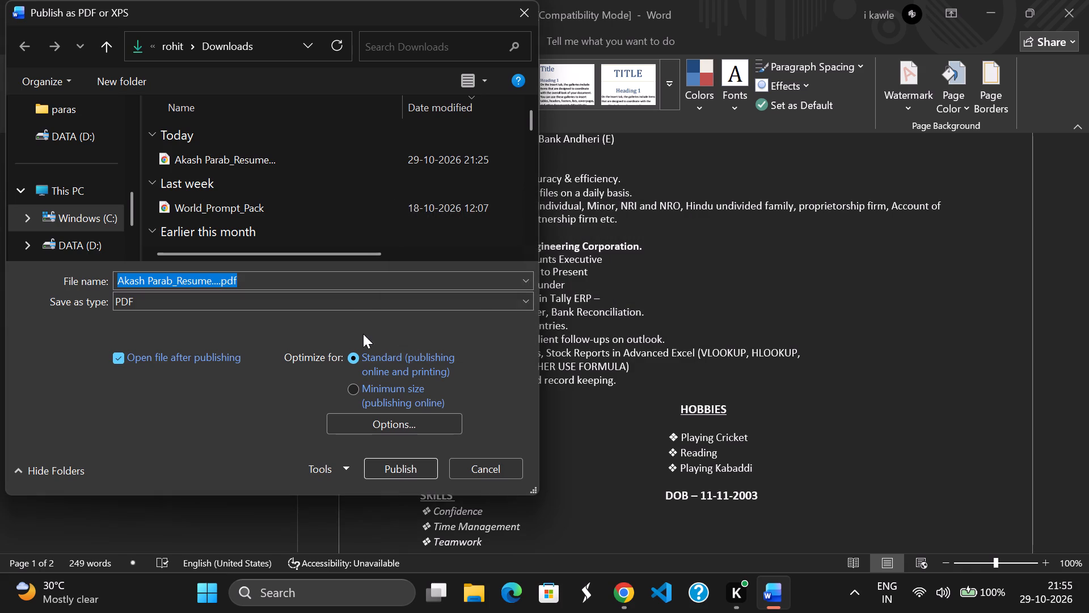
left_click(276, 281)
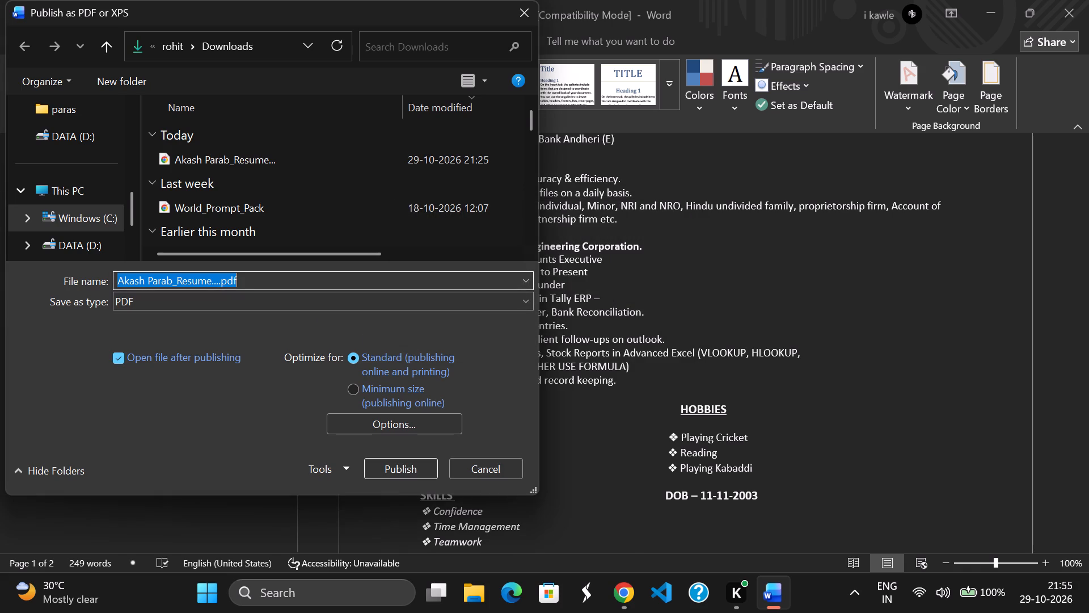
left_click(276, 281)
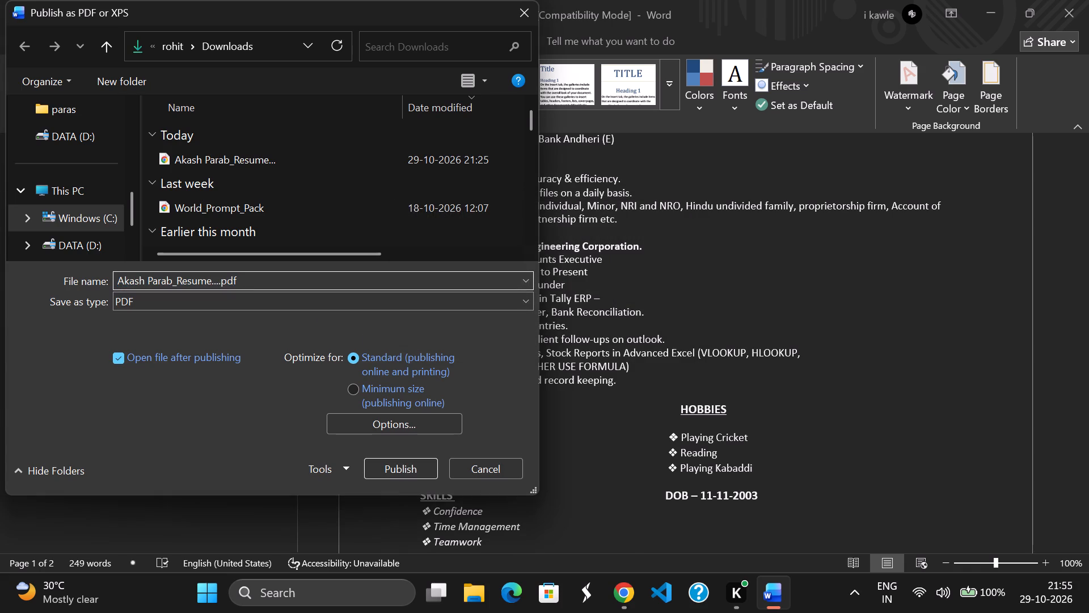
key("1")
left_click(392, 471)
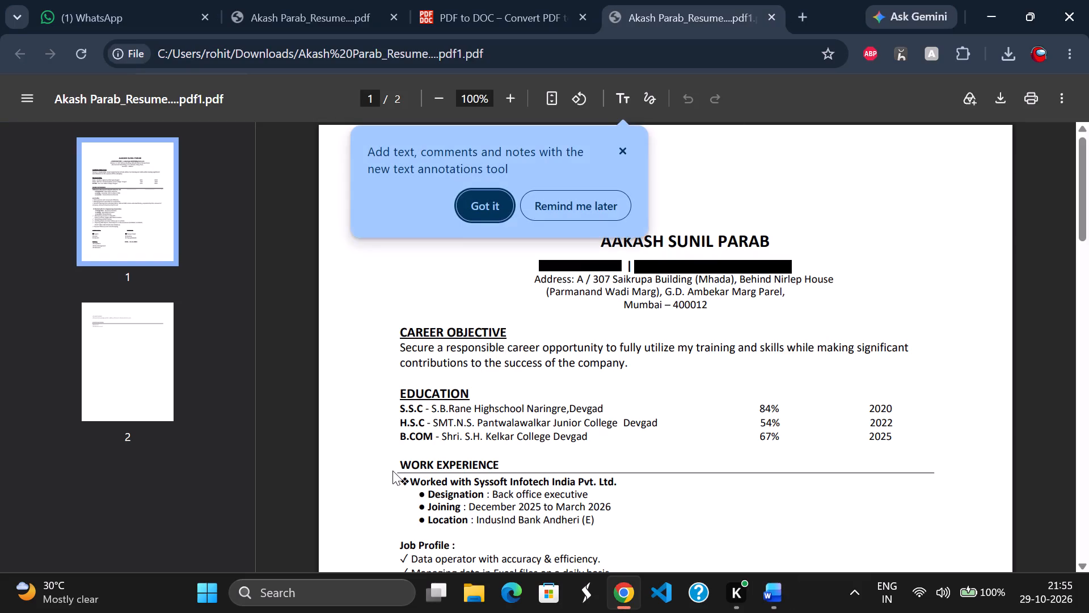
Review both pages of the exported PDF in Chrome, checking the skills list, the certifications and the date-of-birth line.
left_click(618, 149)
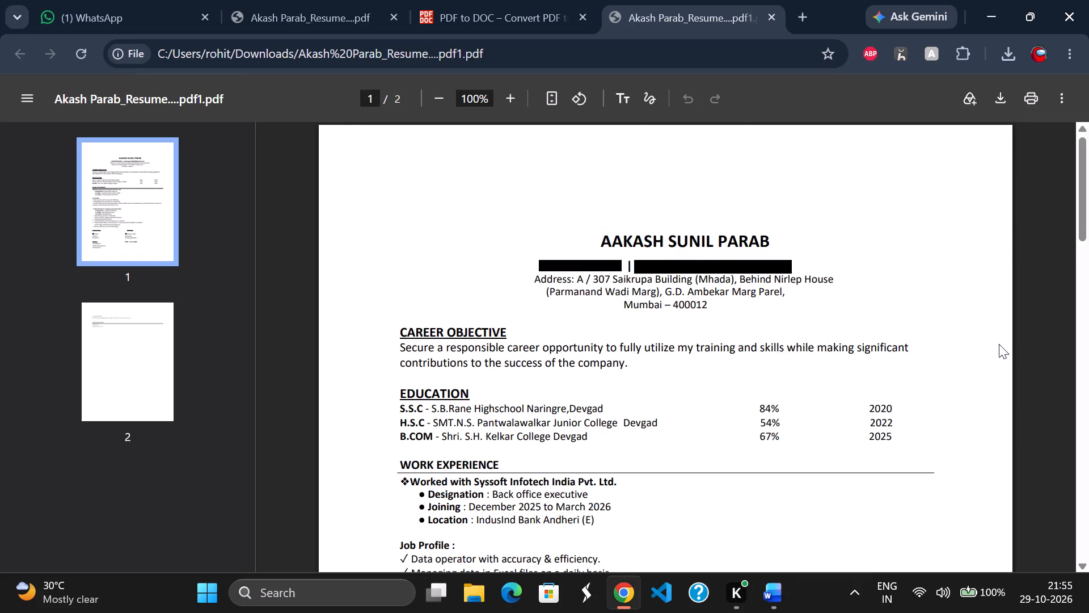
triple_click(1086, 564)
triple_click(1086, 564)
triple_click(1086, 564)
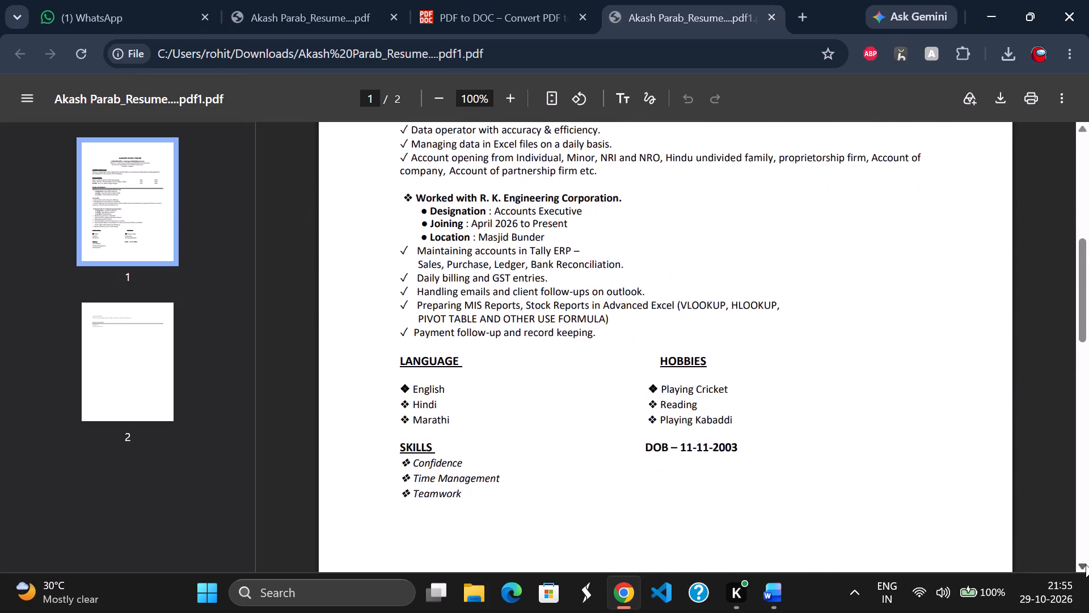
triple_click(1086, 564)
triple_click(1086, 564)
triple_click(1086, 564)
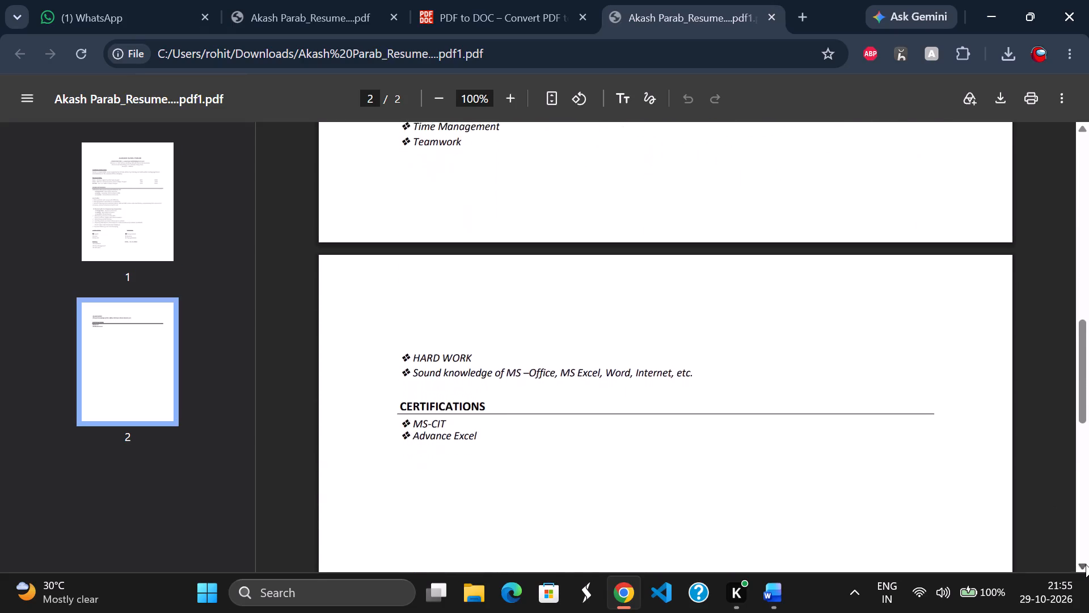
triple_click(1086, 564)
triple_click(1086, 564)
triple_click(1086, 564)
triple_click(1086, 564)
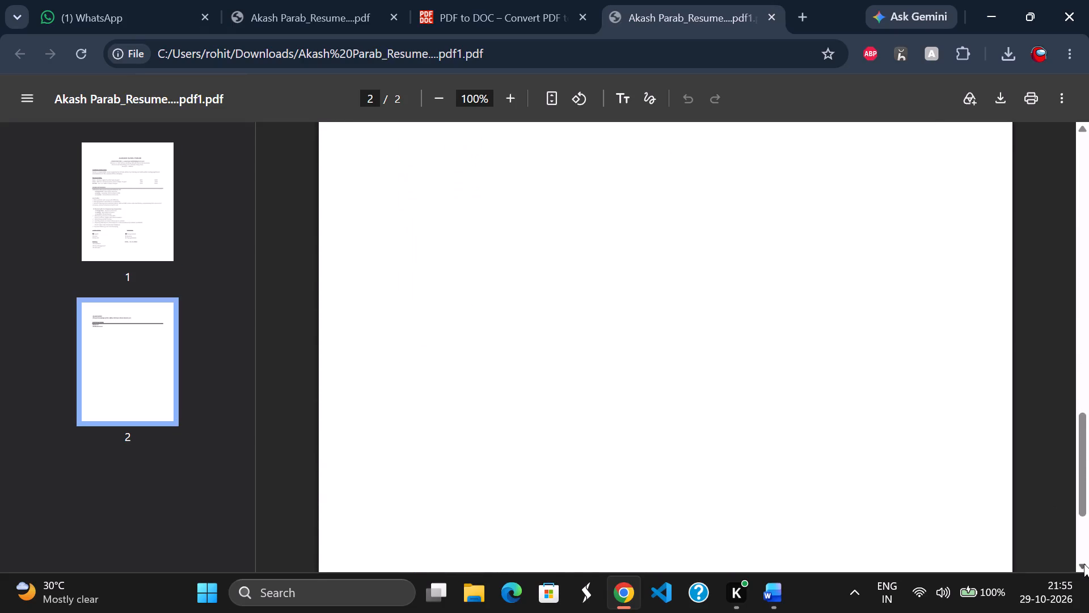
triple_click(1083, 563)
triple_click(1083, 563)
left_click(1083, 563)
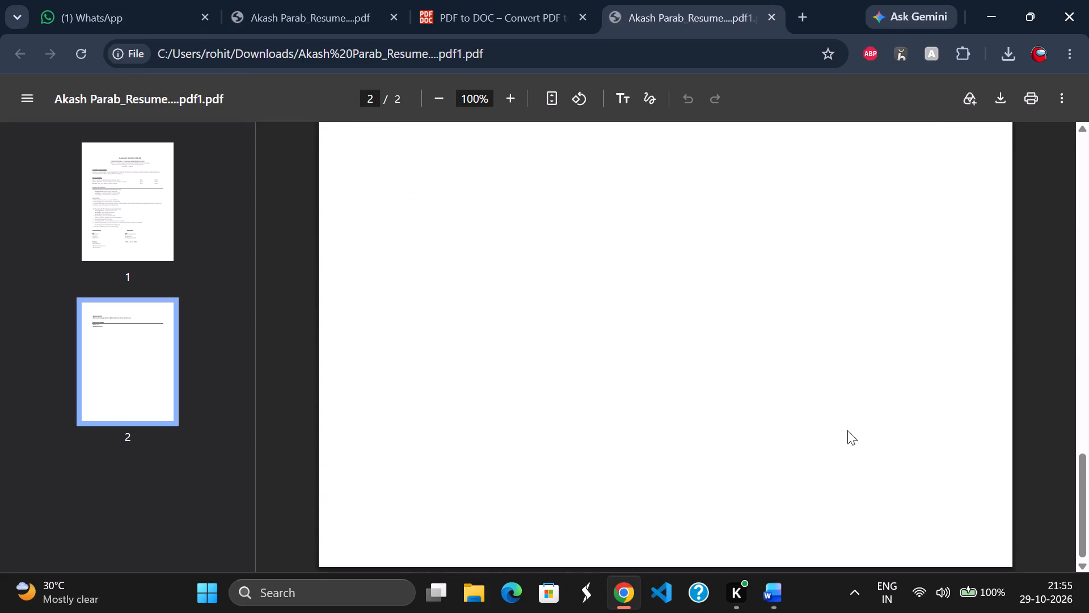
triple_click(1083, 127)
triple_click(1083, 127)
triple_click(1083, 127)
triple_click(1083, 127)
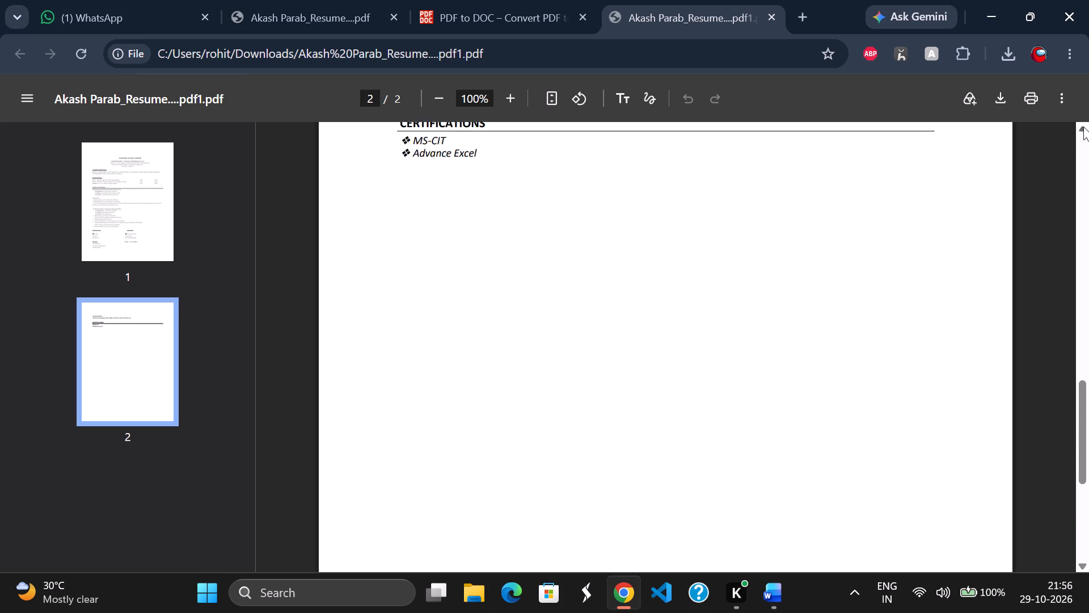
triple_click(1083, 127)
triple_click(1083, 127)
triple_click(1083, 127)
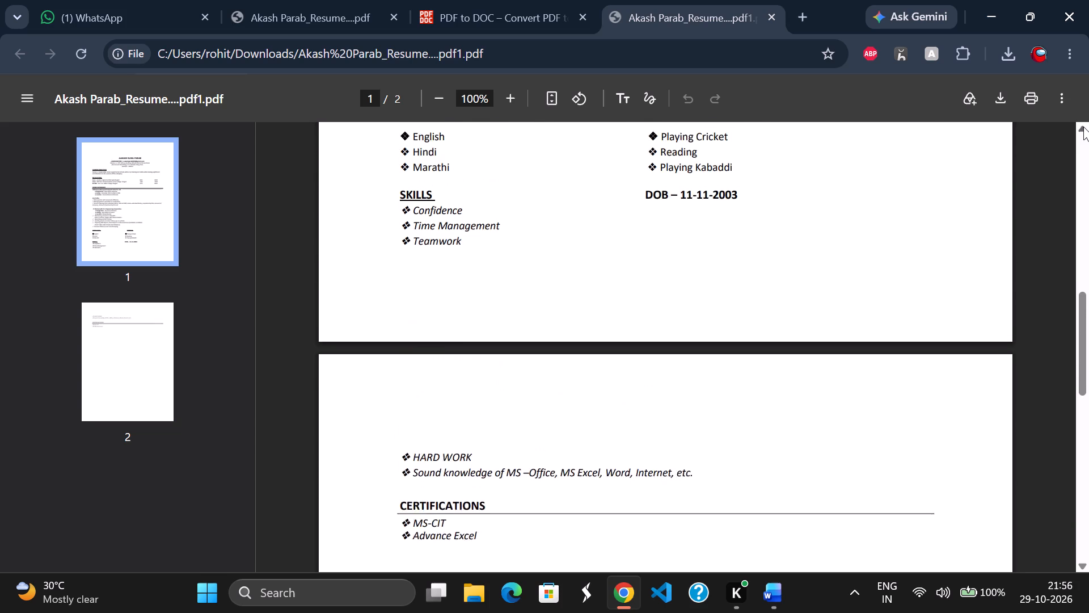
double_click(1083, 127)
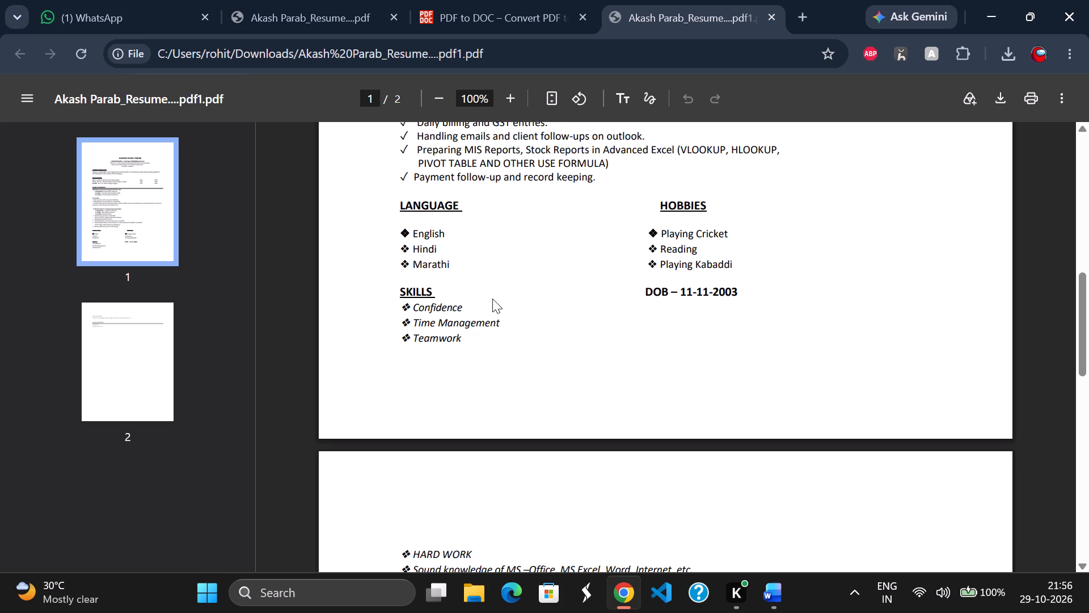
double_click(648, 293)
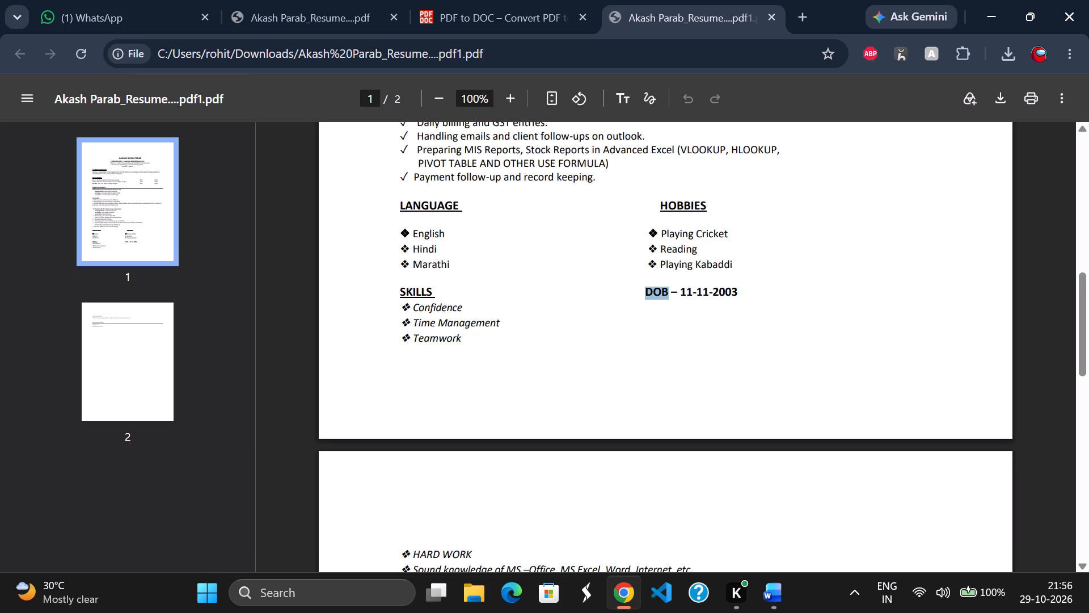
Switch back to the resume in Word, delete the whole DOB line beside the SKILLS heading, and save the document.
double_click(740, 289)
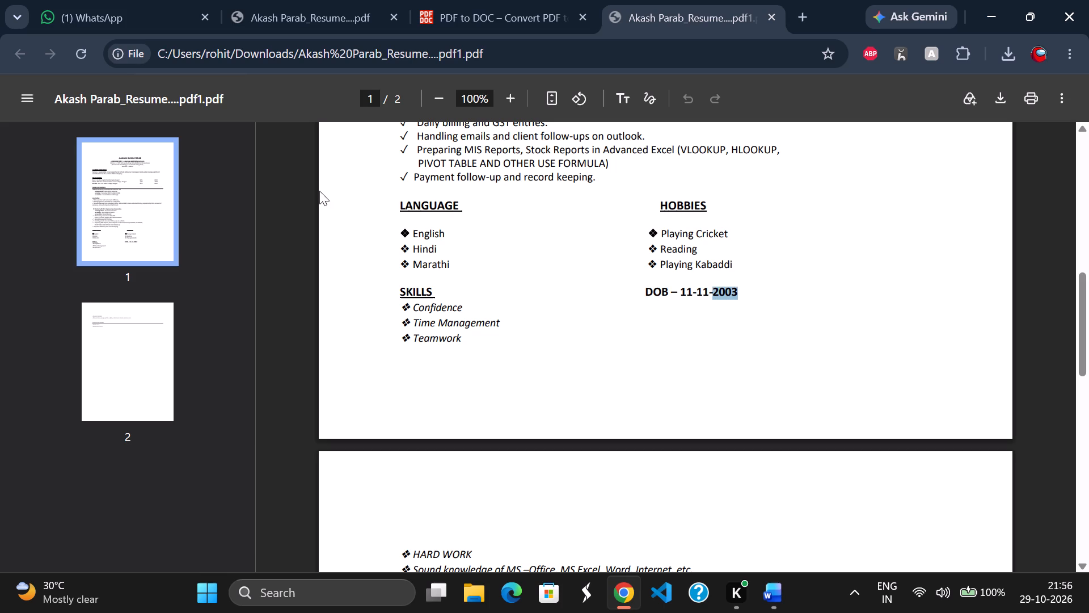
key("alt+Tab")
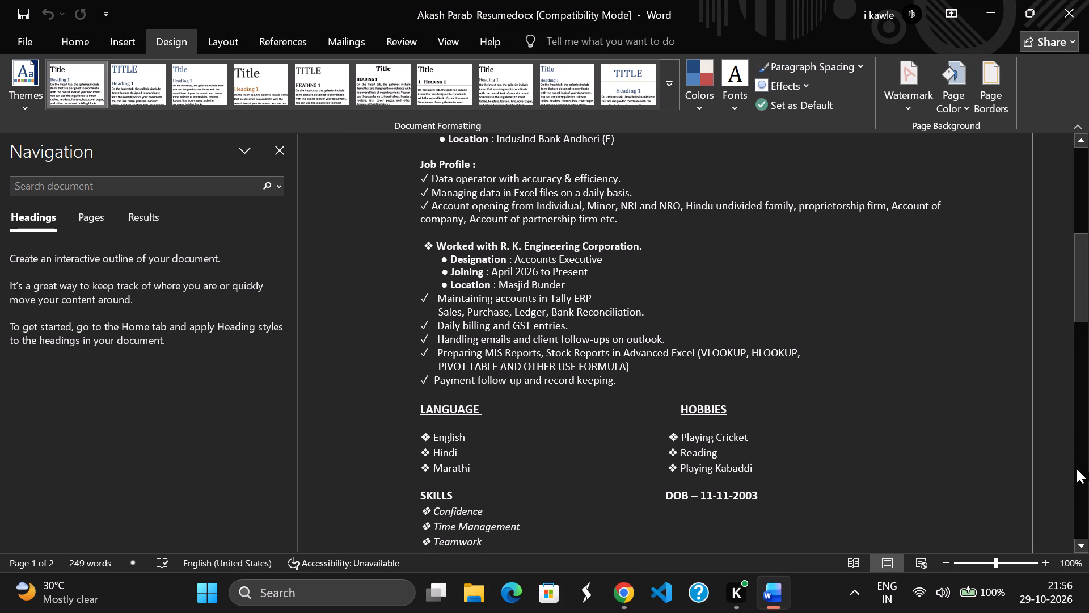
triple_click(1078, 544)
triple_click(1078, 544)
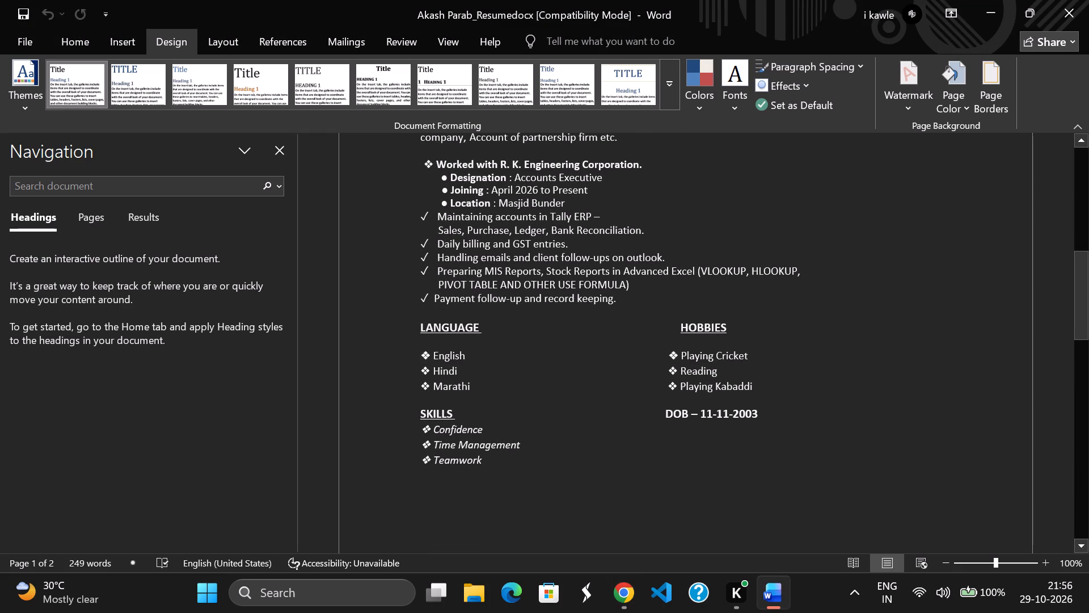
double_click(680, 414)
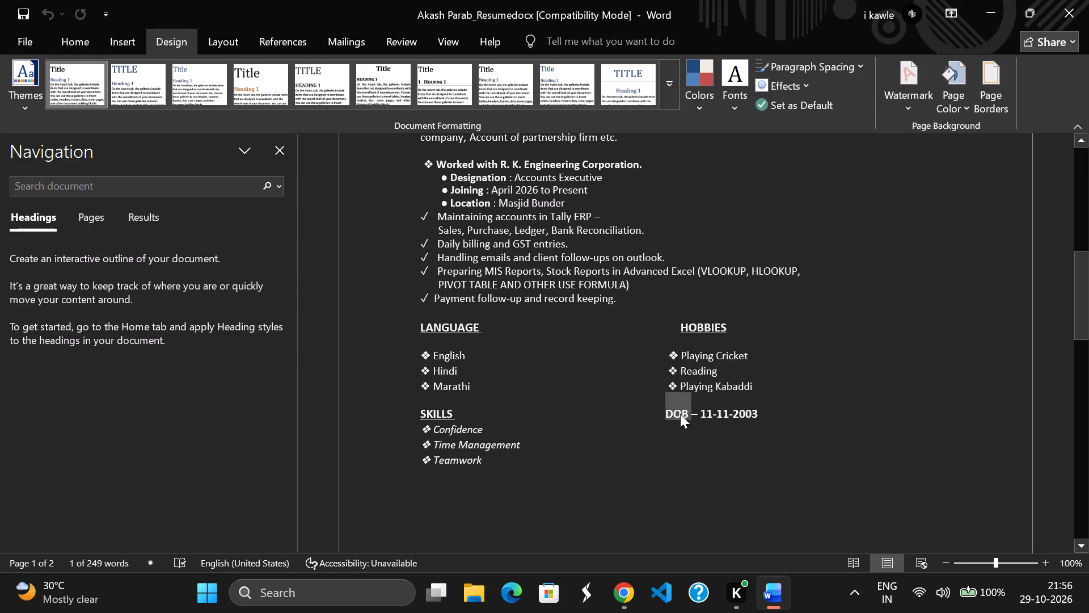
key("shift+Right")
key("shift+Right")
key("shift+Right")
key("shift+Right")
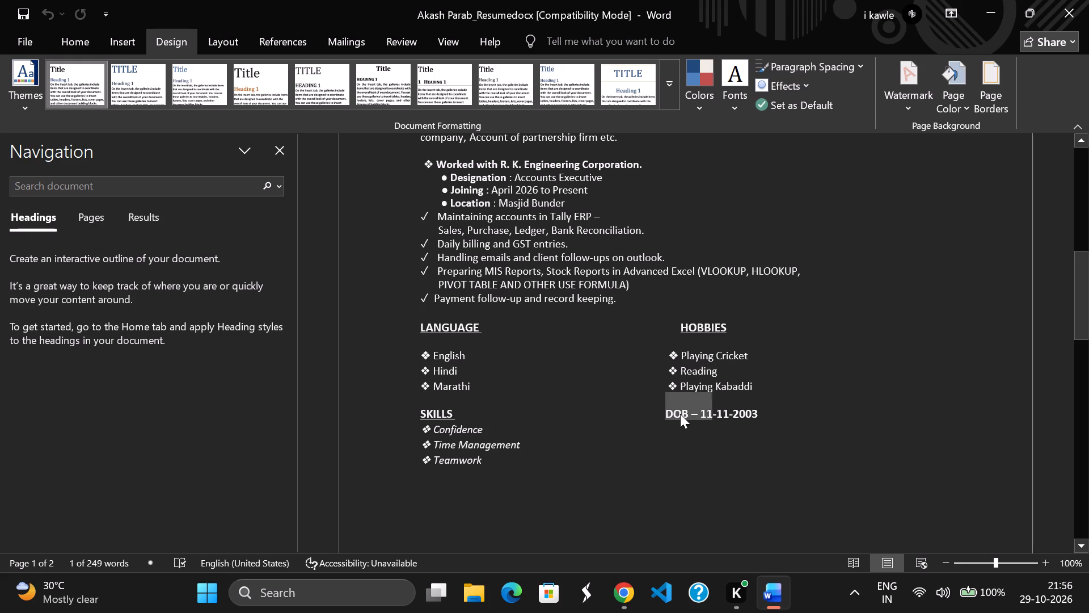
key("shift+Right")
key("shift+Right")
key("shift+Right")
key("shift+Right")
key("shift+Right")
key("shift+Right")
key("shift+Right")
key("shift+Right")
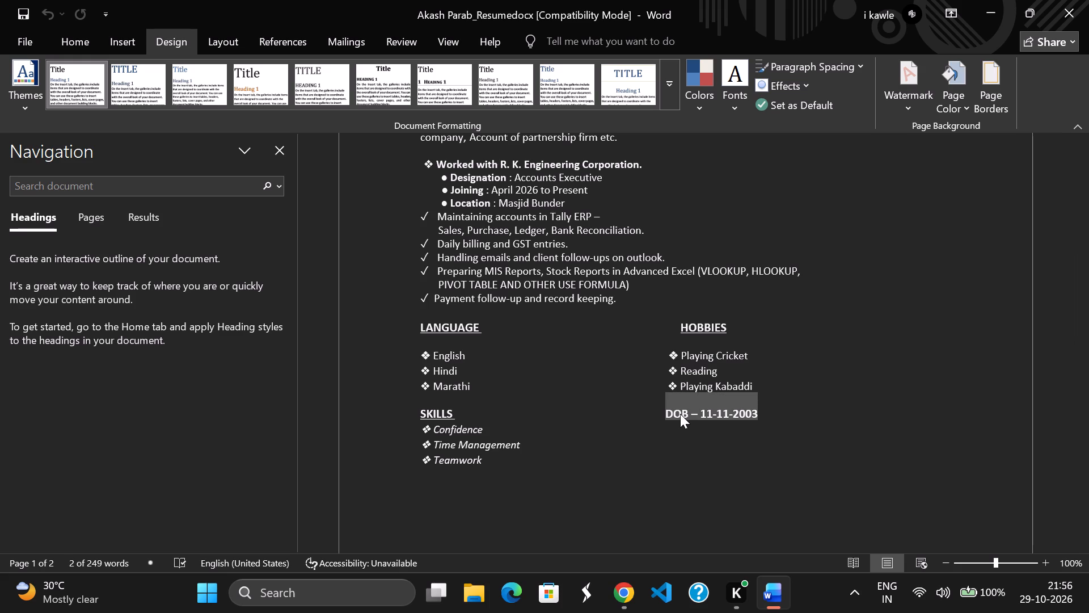
key("Delete")
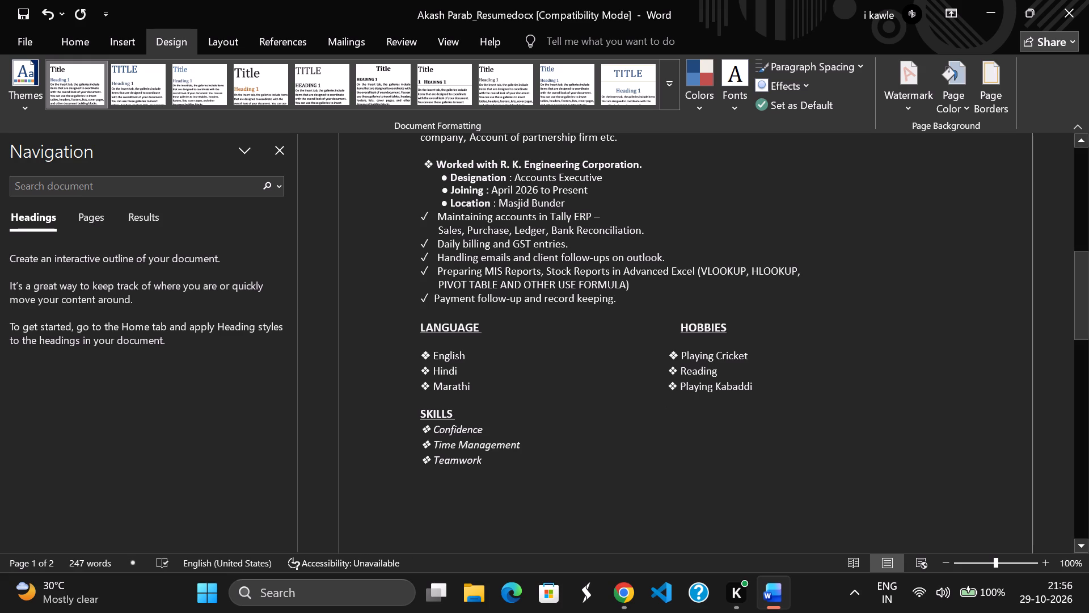
key("ctrl+s")
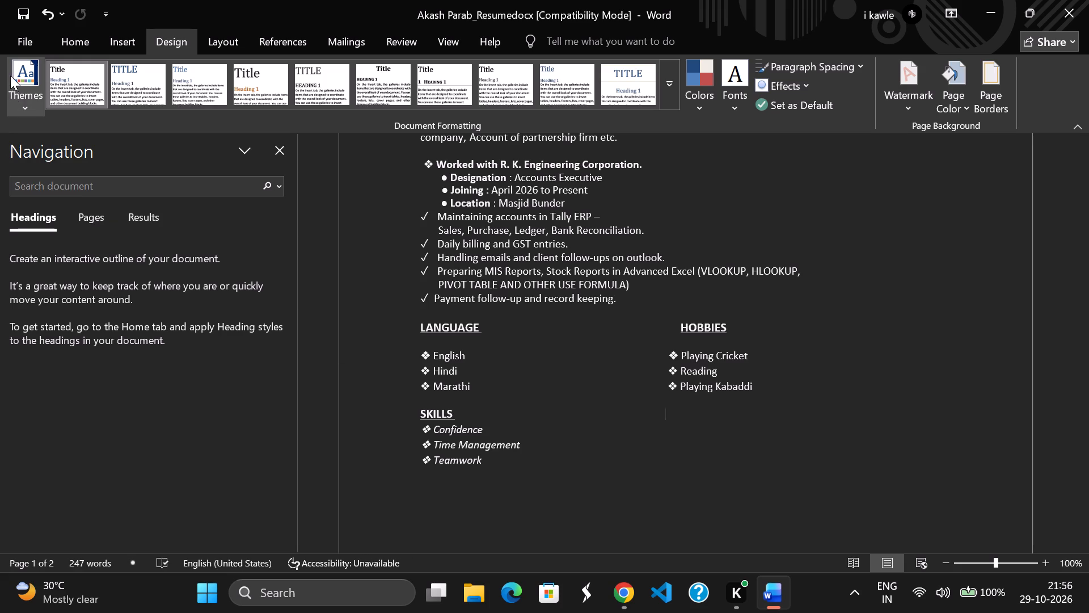
Open the export options for creating a new PDF of the saved resume.
left_click(17, 37)
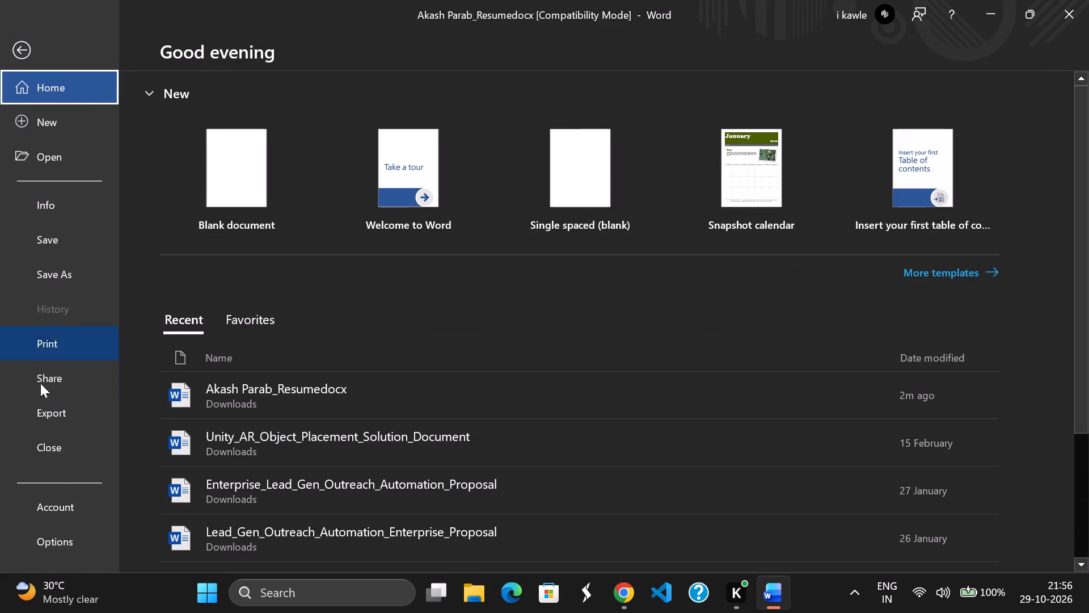
left_click(43, 404)
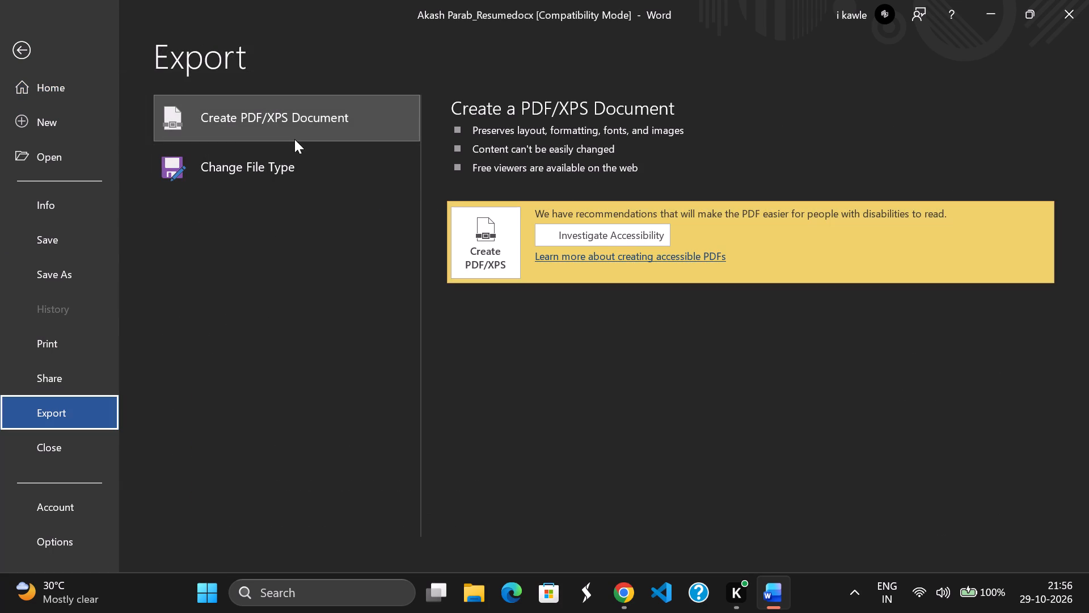
Create a new PDF of the resume in the Downloads folder with 2 added to the end of its file name.
double_click(294, 131)
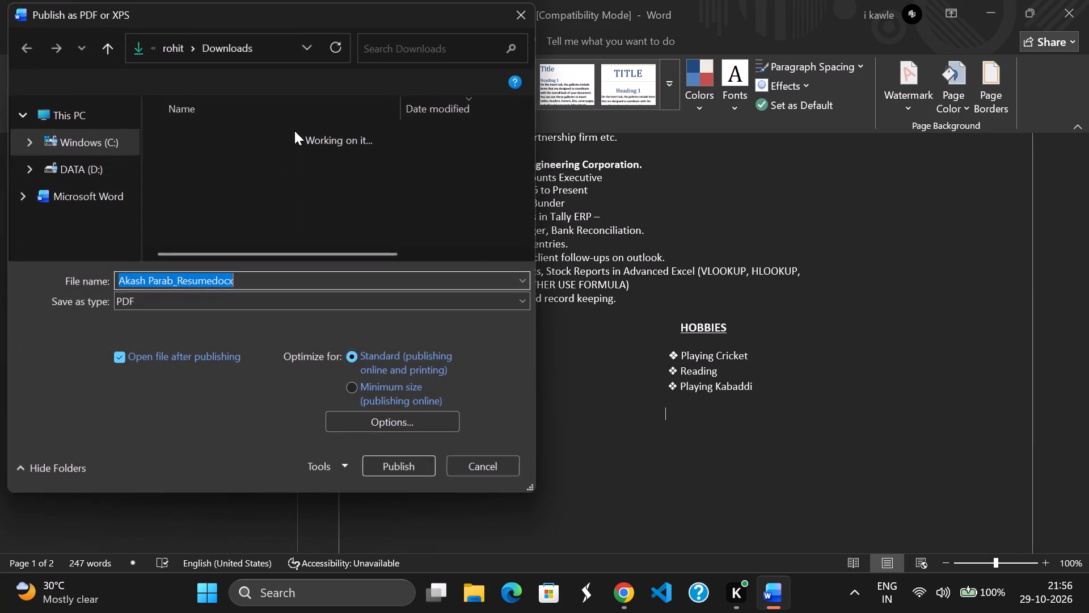
left_click(268, 274)
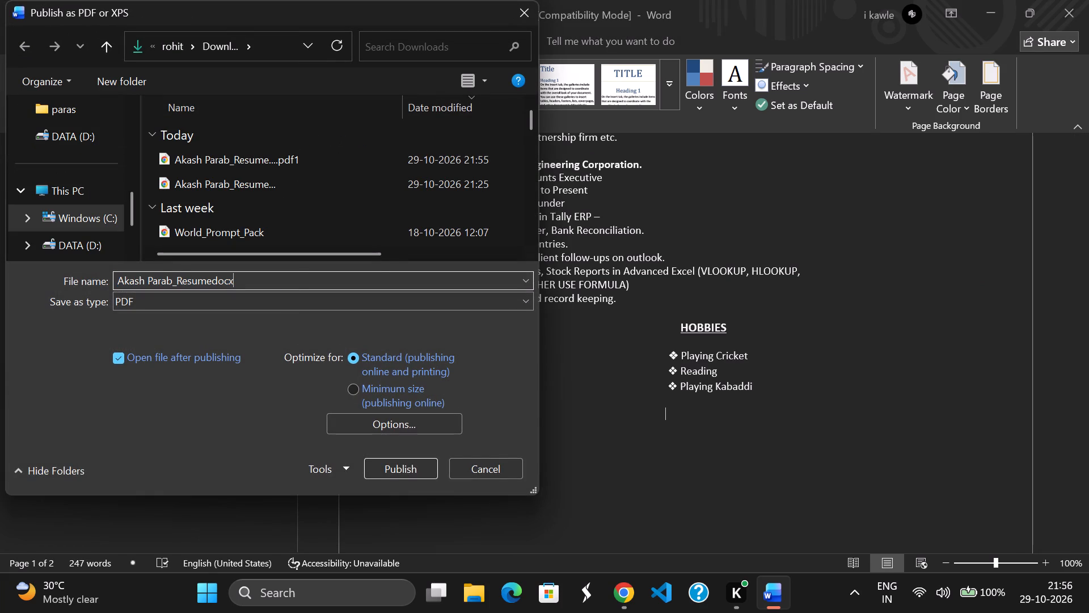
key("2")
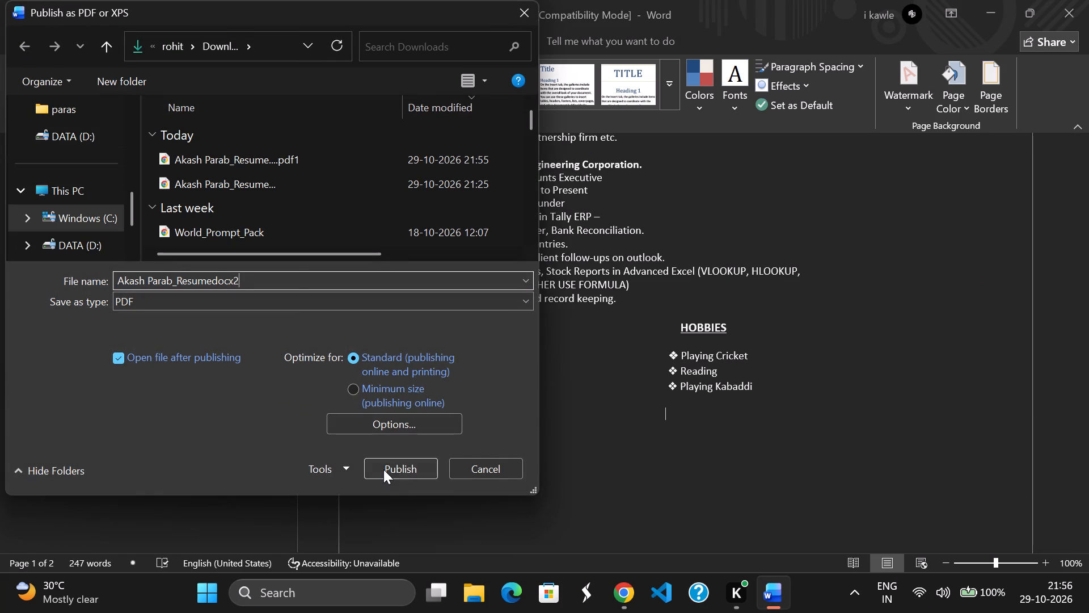